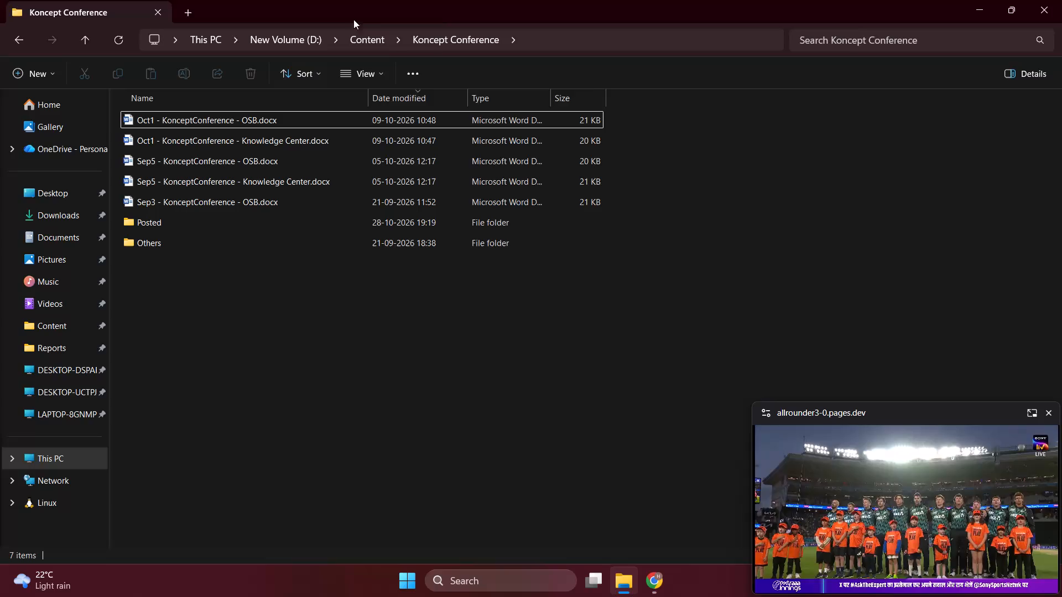
Go up from the Koncept Conference folder to its parent Content folder.
click(374, 34)
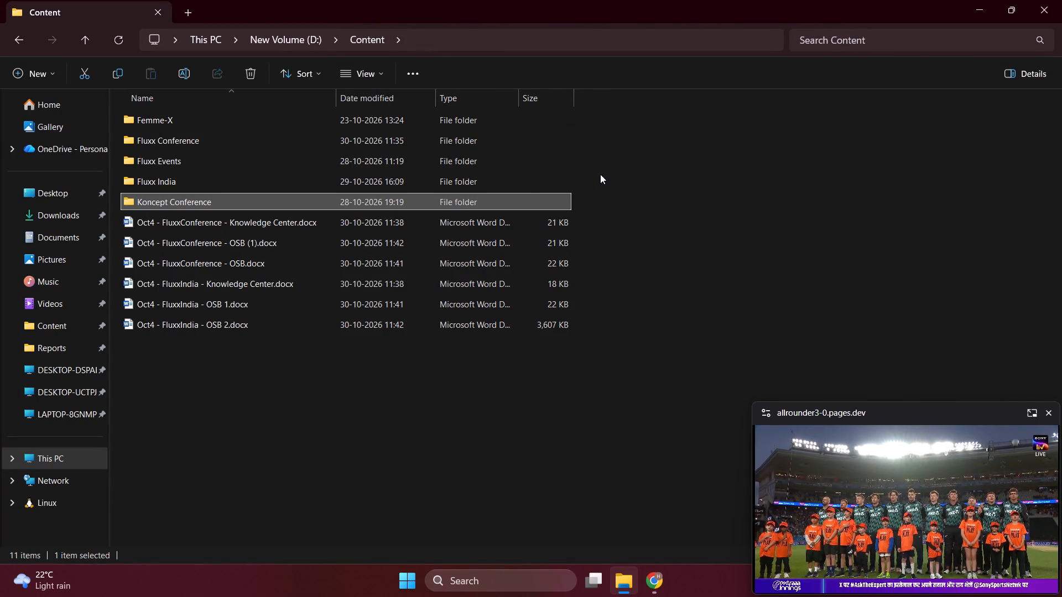
Switch to the In-House Content Requirement 2026 spreadsheet in Chrome and check the November keyword cells for FLUXX India and FLUXX Conference.
key(alt+Tab)
key(alt+Tab)
key(alt+Tab)
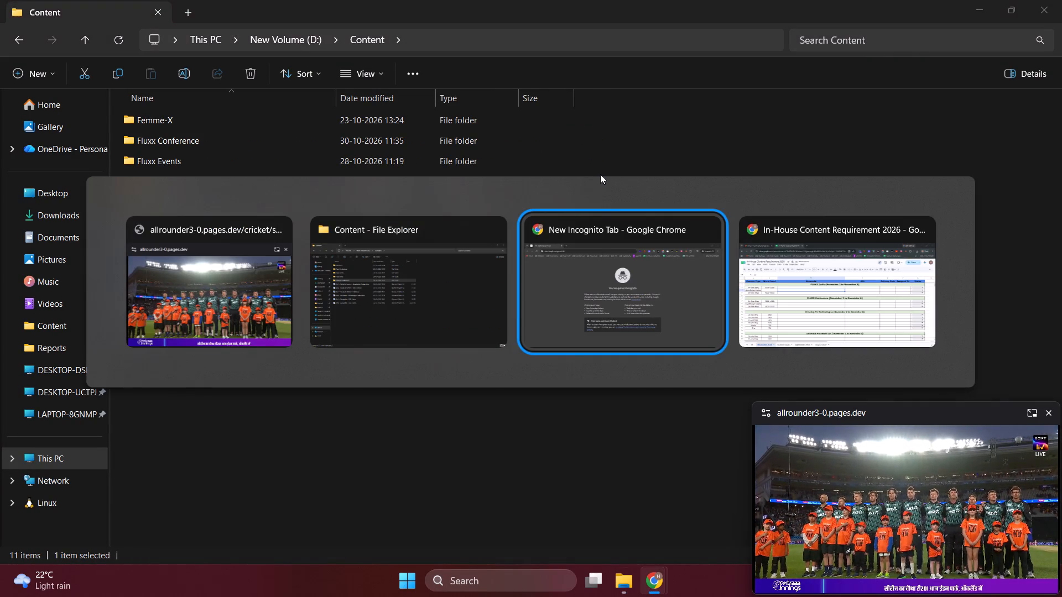
key(alt+Tab)
key(alt+Tab)
key(alt+Tab)
key(alt+Tab)
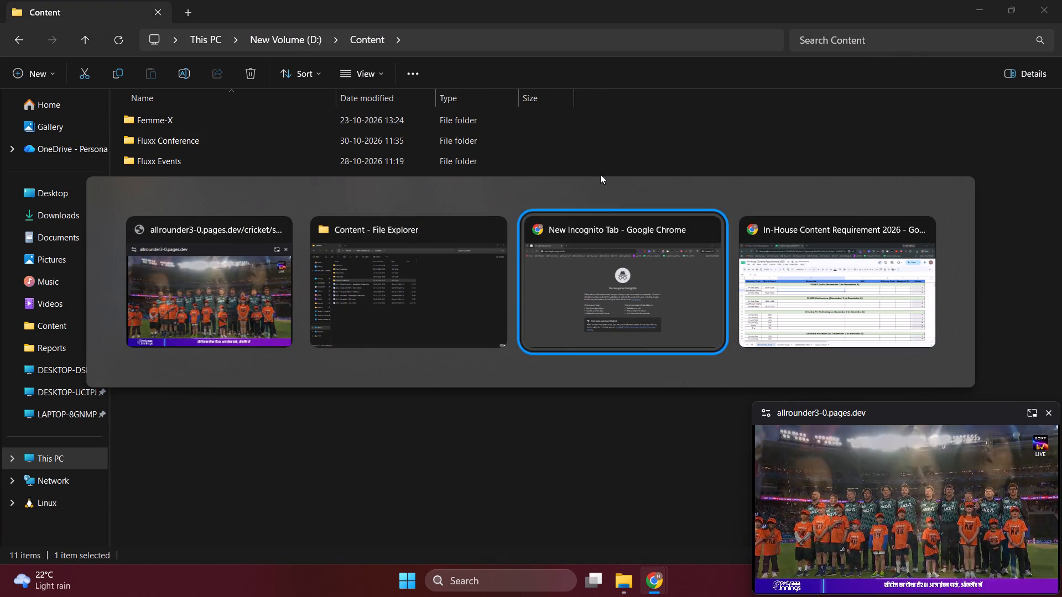
key(alt+Tab)
click(352, 236)
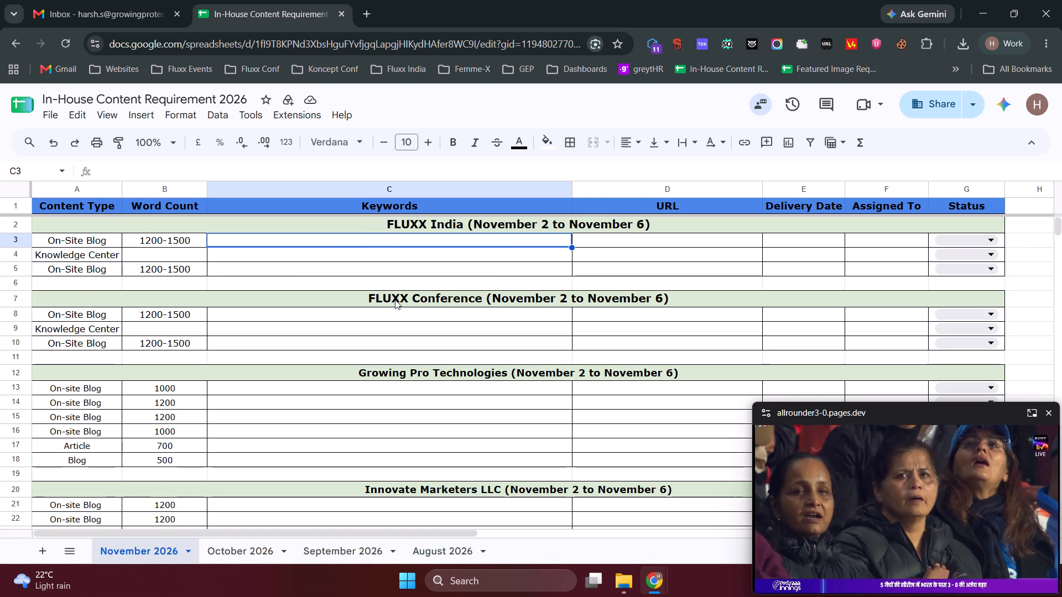
click(432, 321)
click(432, 349)
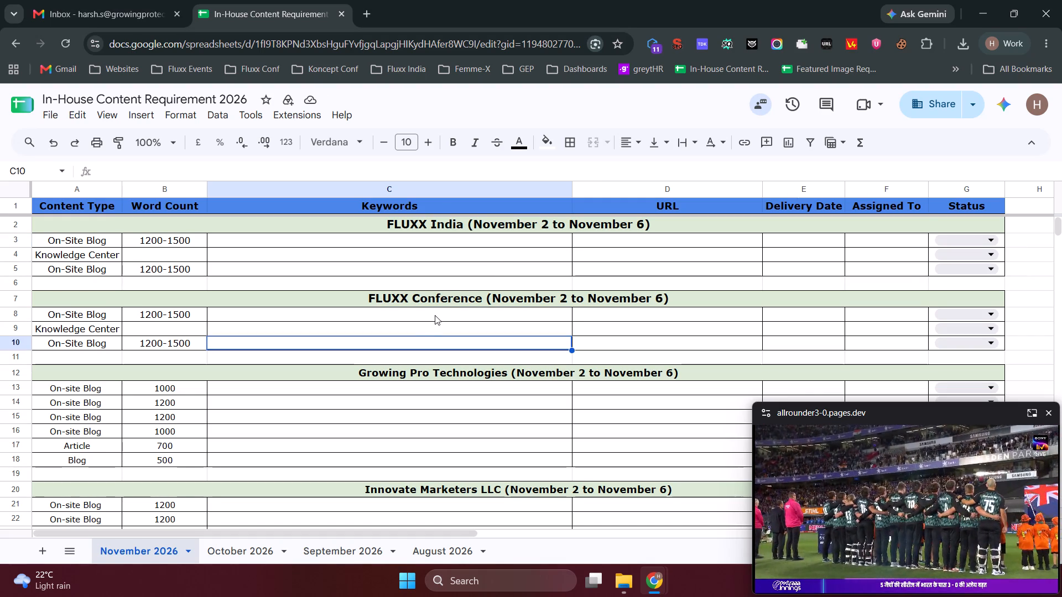
click(436, 317)
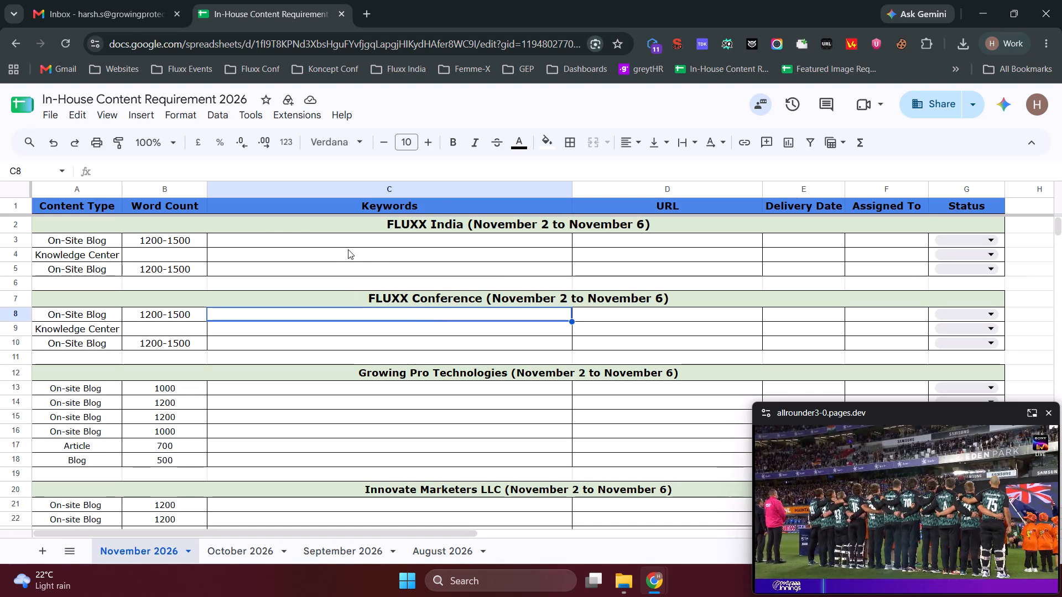
click(370, 245)
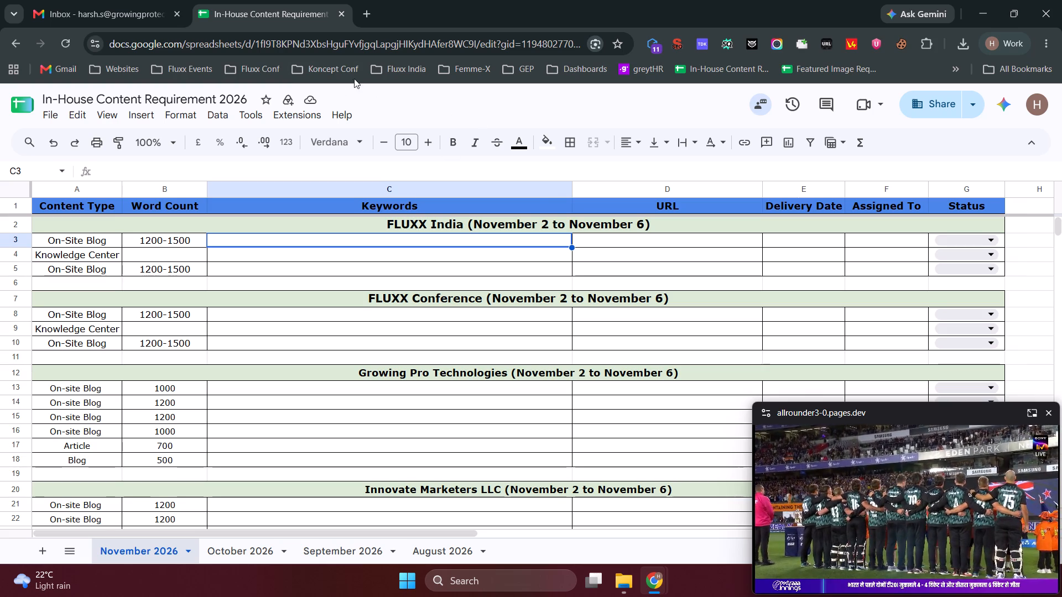
Open the bookmarked keyword sheets for Fluxx India and Fluxx Conference in new background tabs.
click(415, 73)
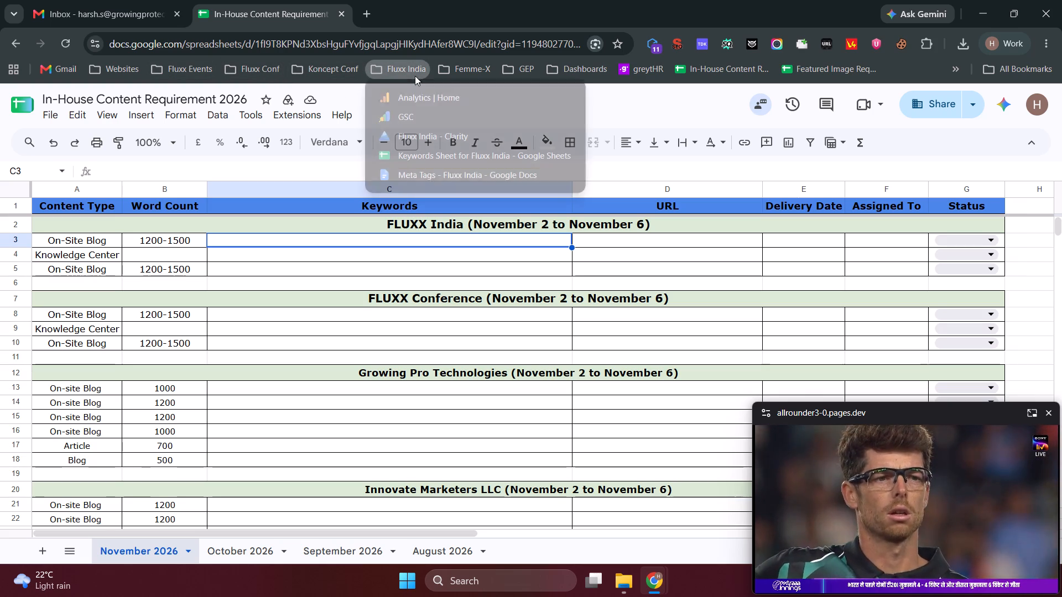
middle_click(444, 158)
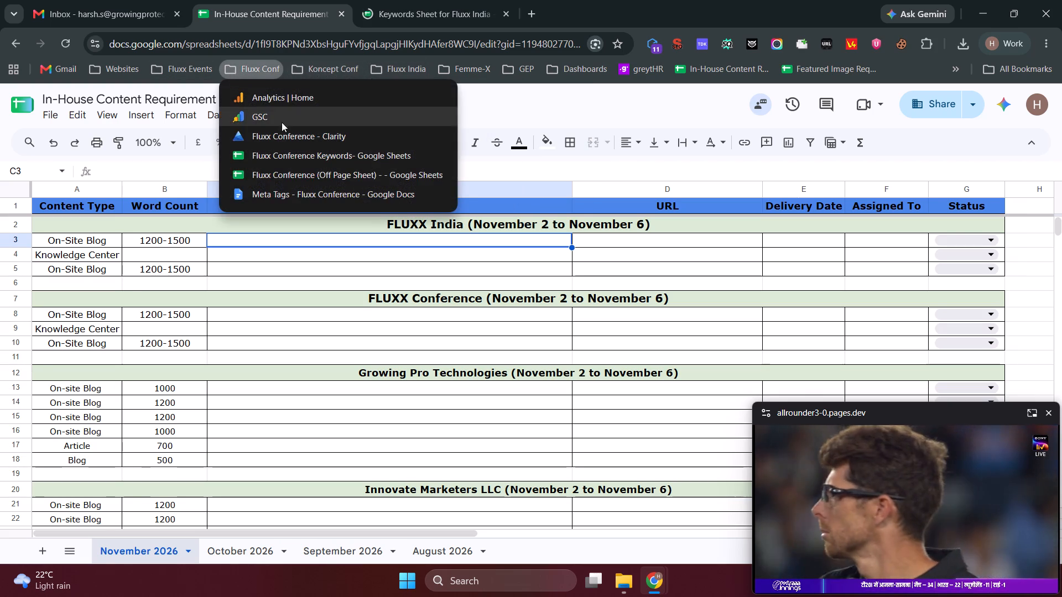
middle_click(299, 162)
Examine the keyword groups and their page URLs in the New sheet of the Fluxx India keywords spreadsheet.
click(394, 0)
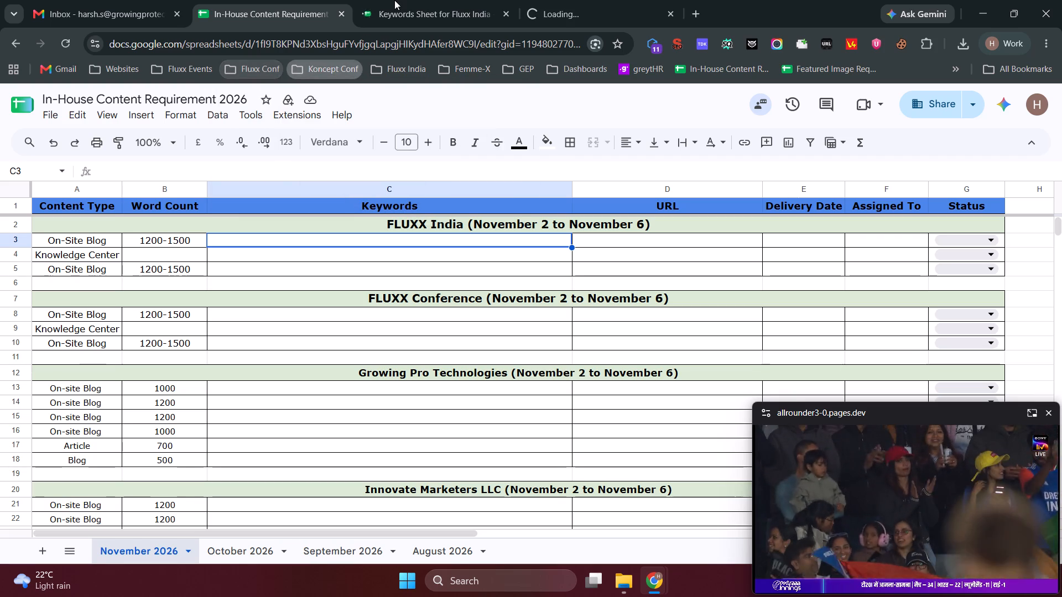
click(394, 0)
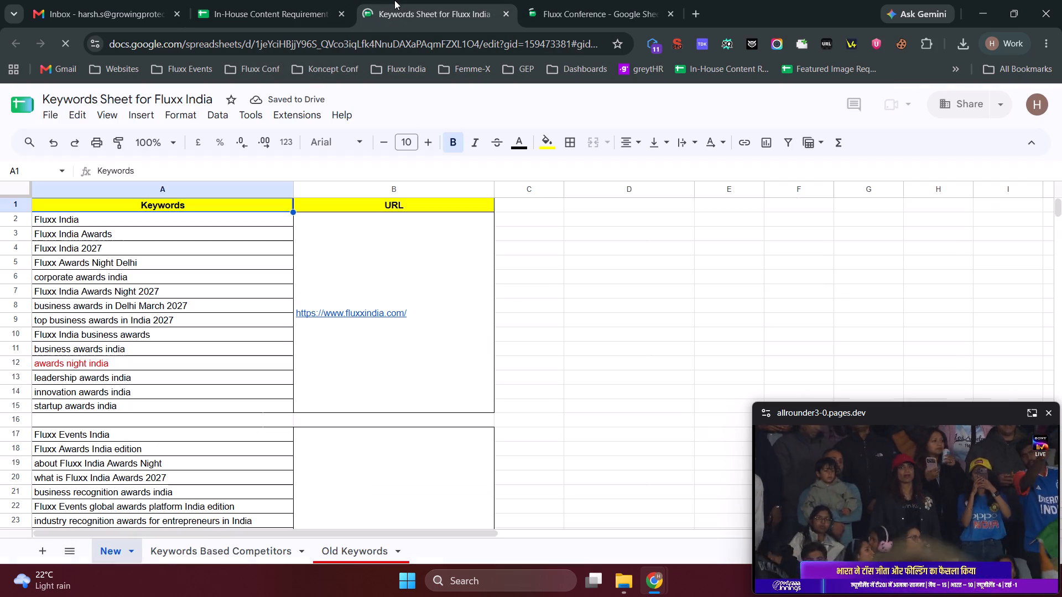
scroll(210, 316, down, 6)
scroll(210, 313, up, 5)
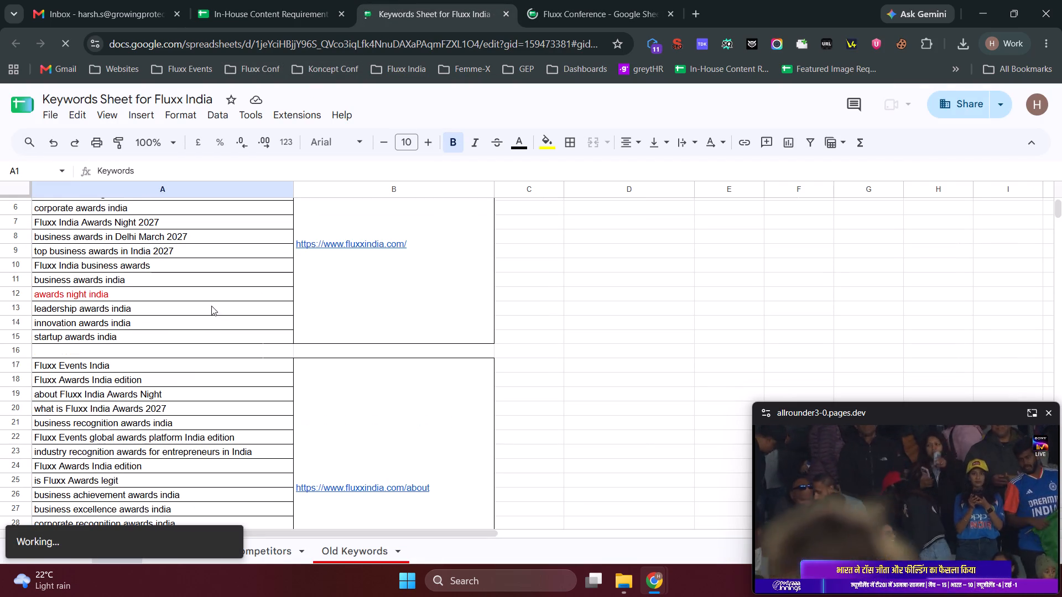
scroll(211, 301, down, 5)
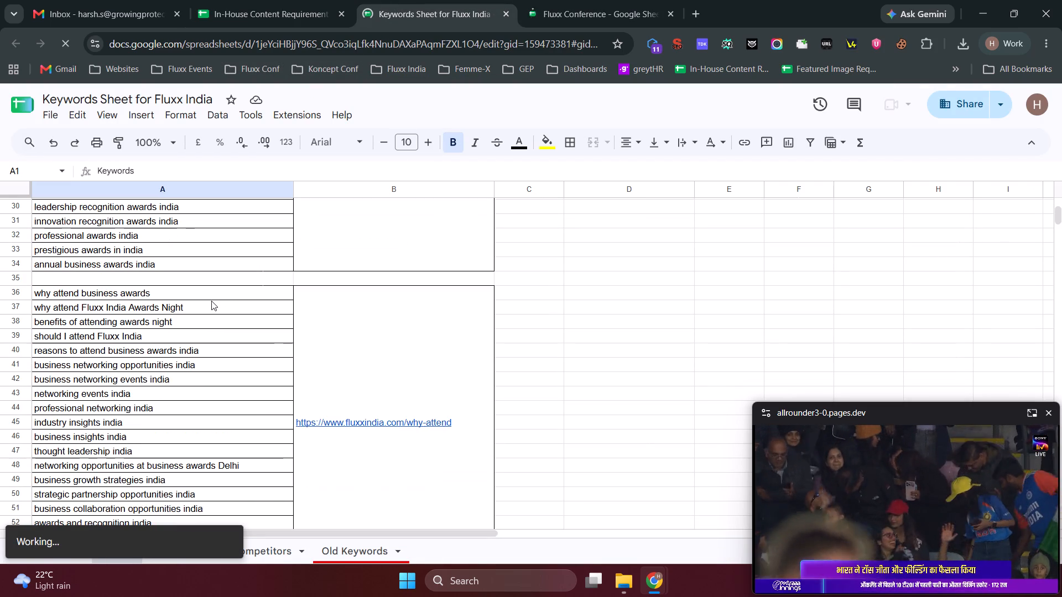
scroll(211, 301, down, 5)
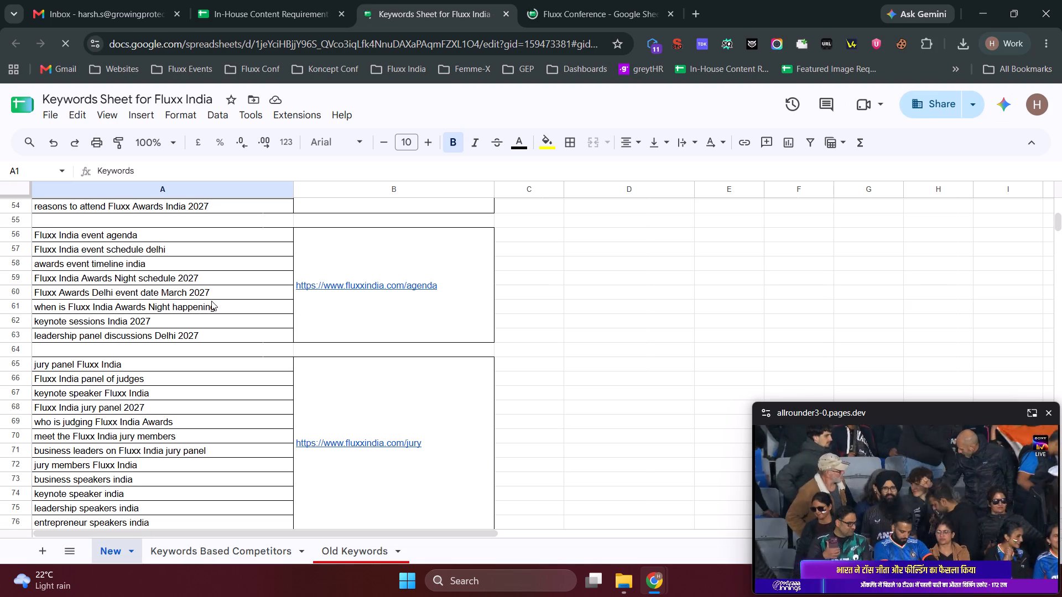
scroll(211, 301, down, 1)
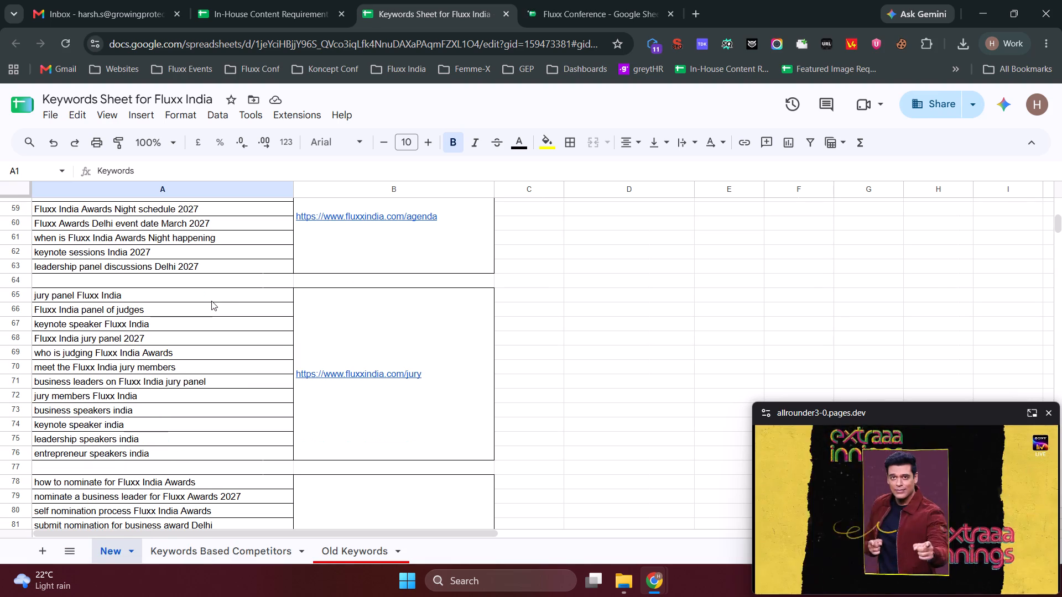
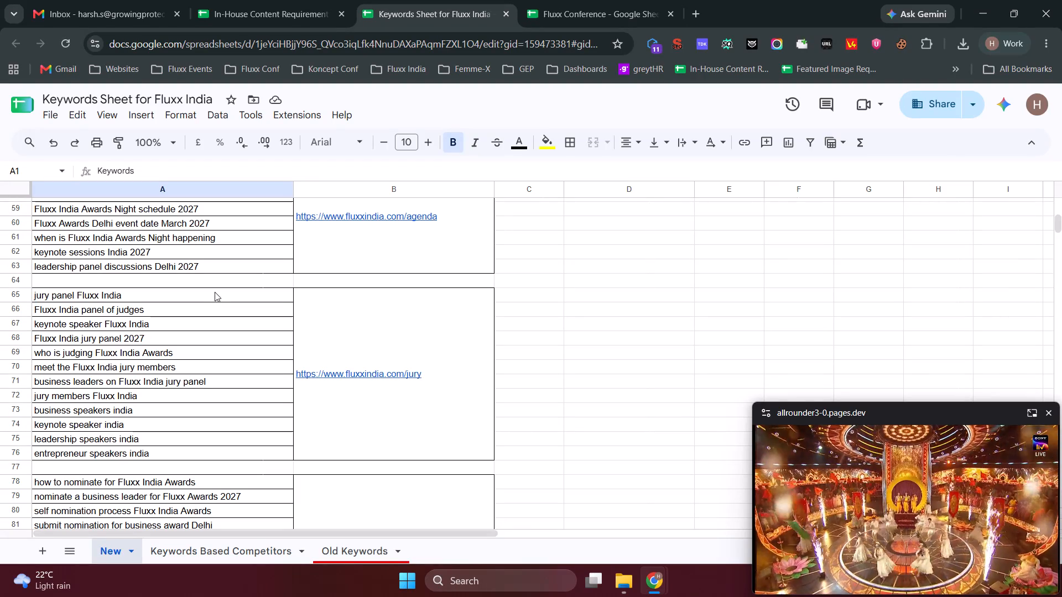
Look back over the earlier why-attend and agenda keyword groups in the New sheet of the Fluxx India keywords spreadsheet.
scroll(215, 292, up, 4)
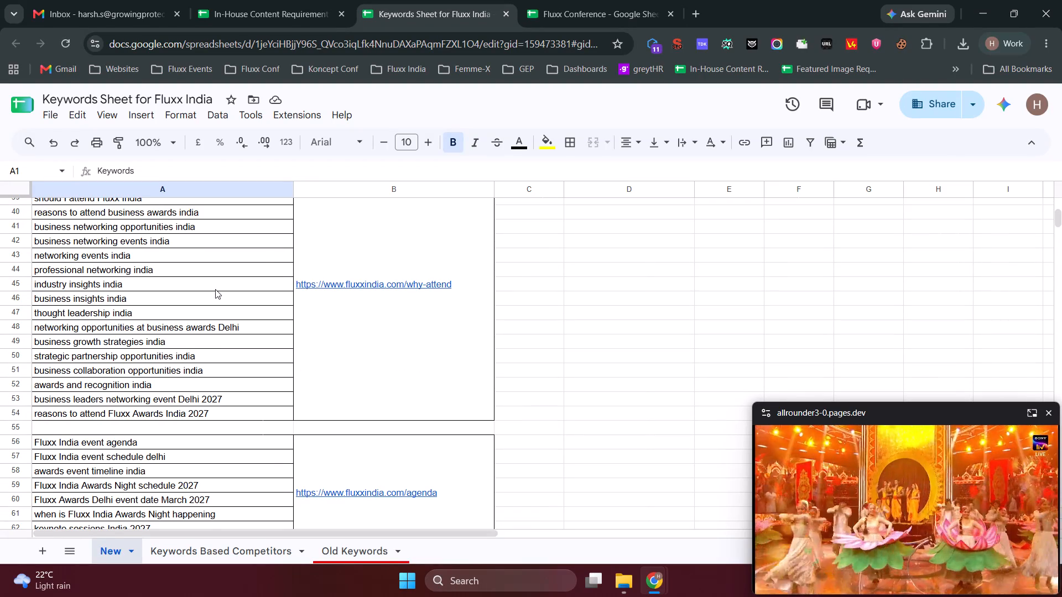
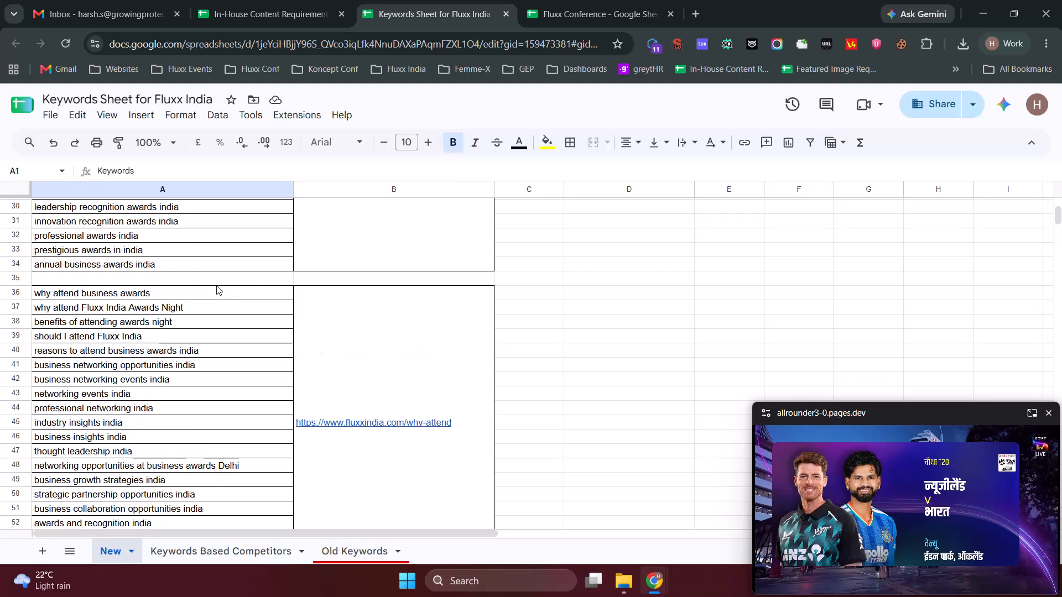
Review the homepage and about-page keyword groups at the start of the New sheet.
scroll(216, 285, up, 9)
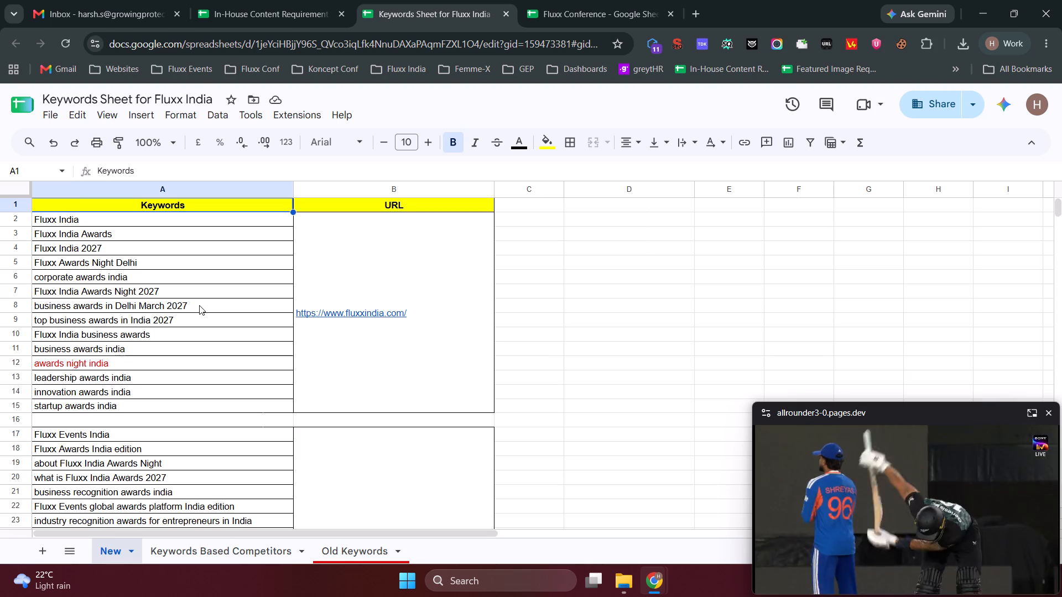
scroll(199, 305, down, 4)
scroll(199, 305, up, 3)
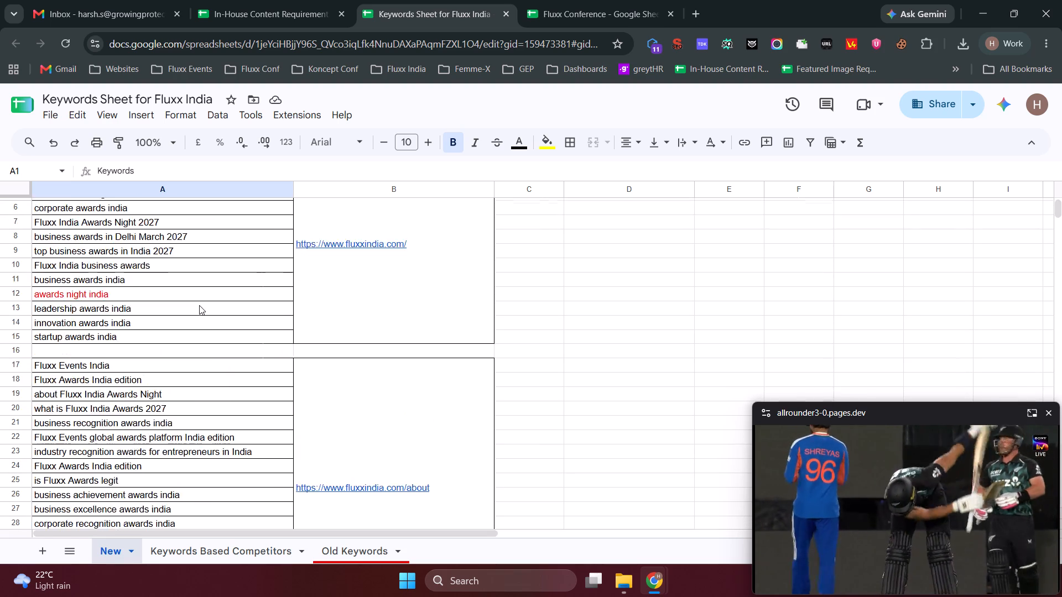
scroll(199, 305, down, 1)
scroll(200, 305, up, 4)
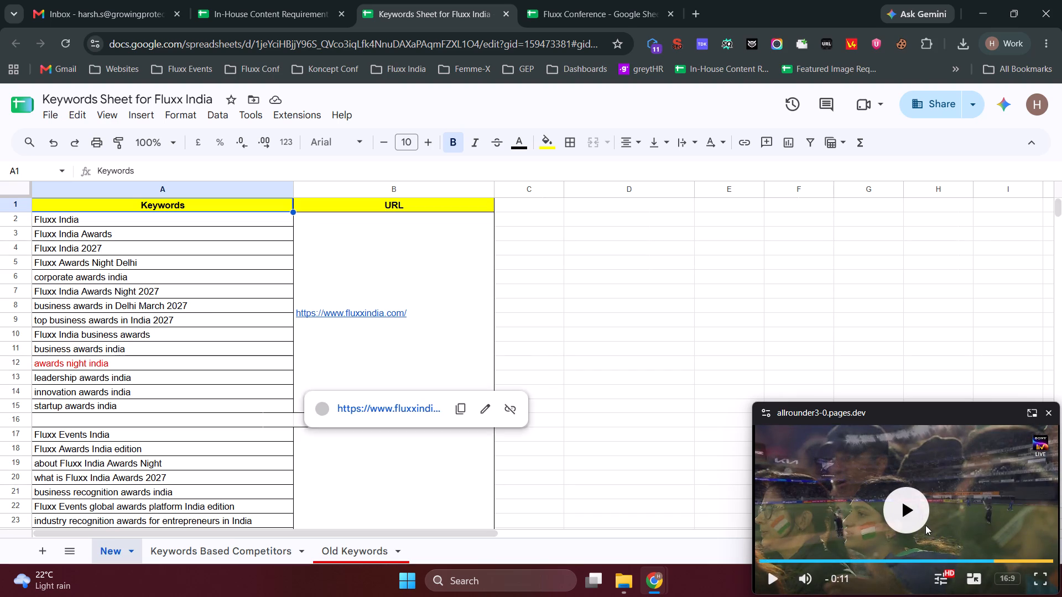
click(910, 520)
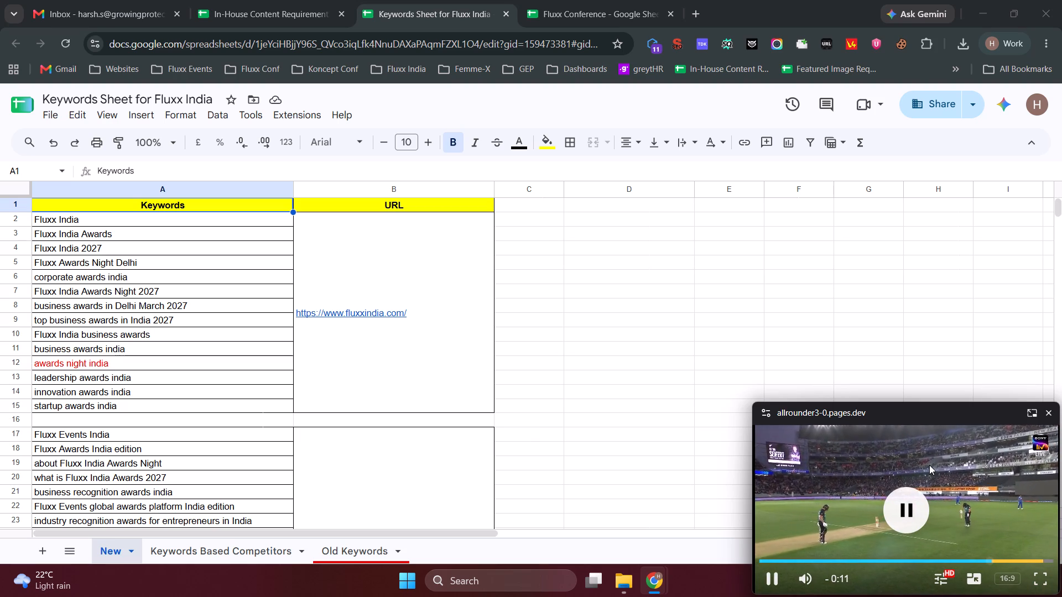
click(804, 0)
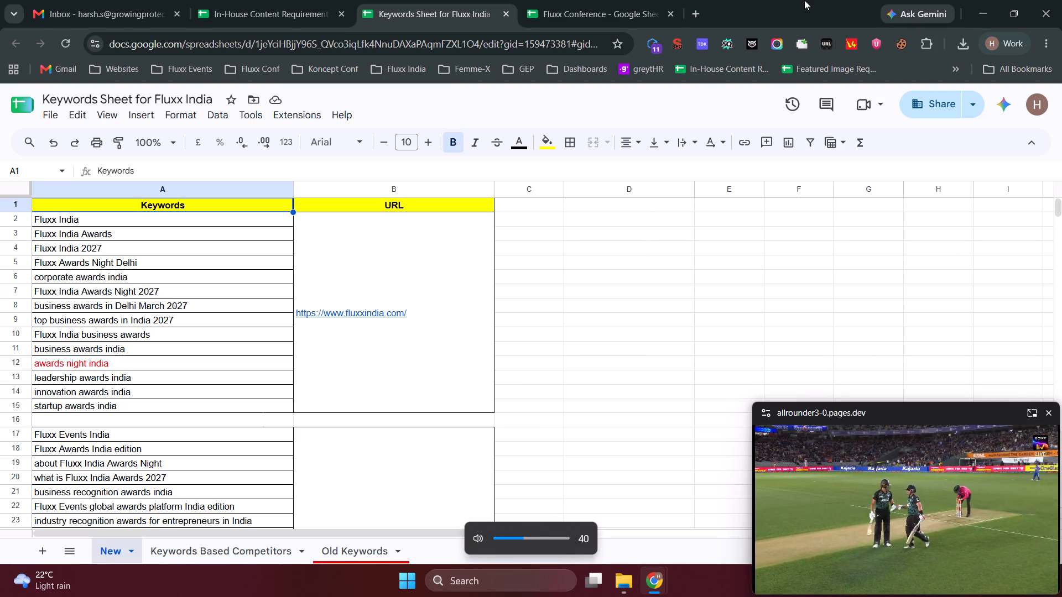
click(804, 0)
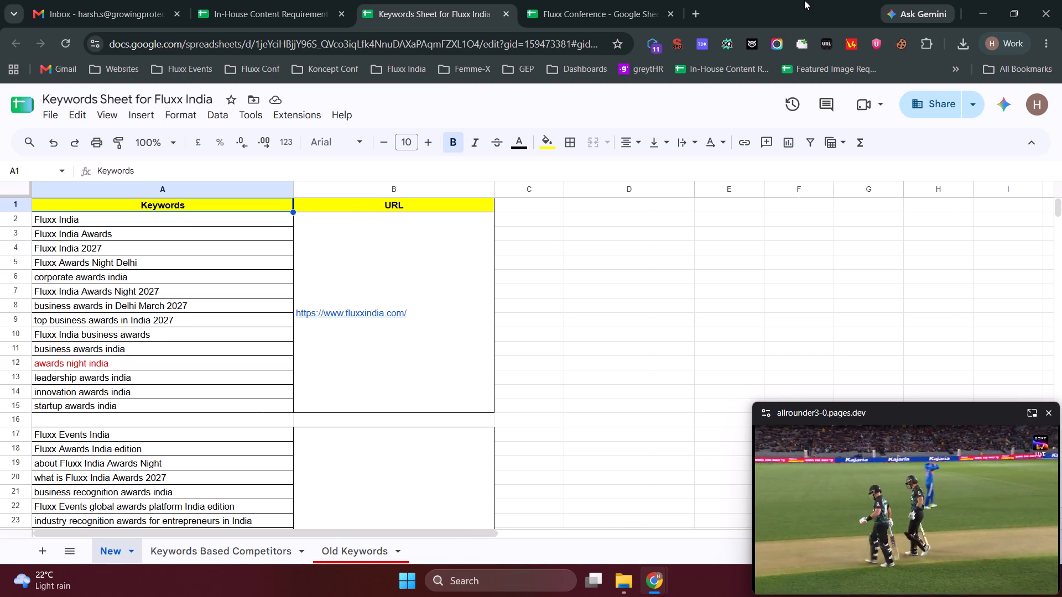
Search the New sheet for "fluxx" and go through the matches in the homepage and about-page keyword groups.
key(ctrl+f)
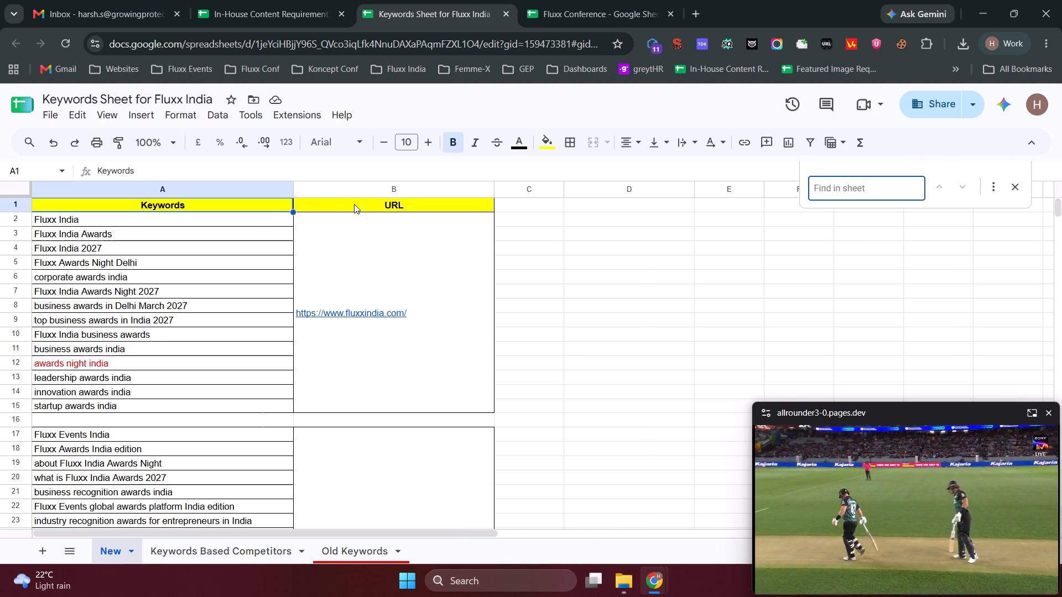
text(fluxx)
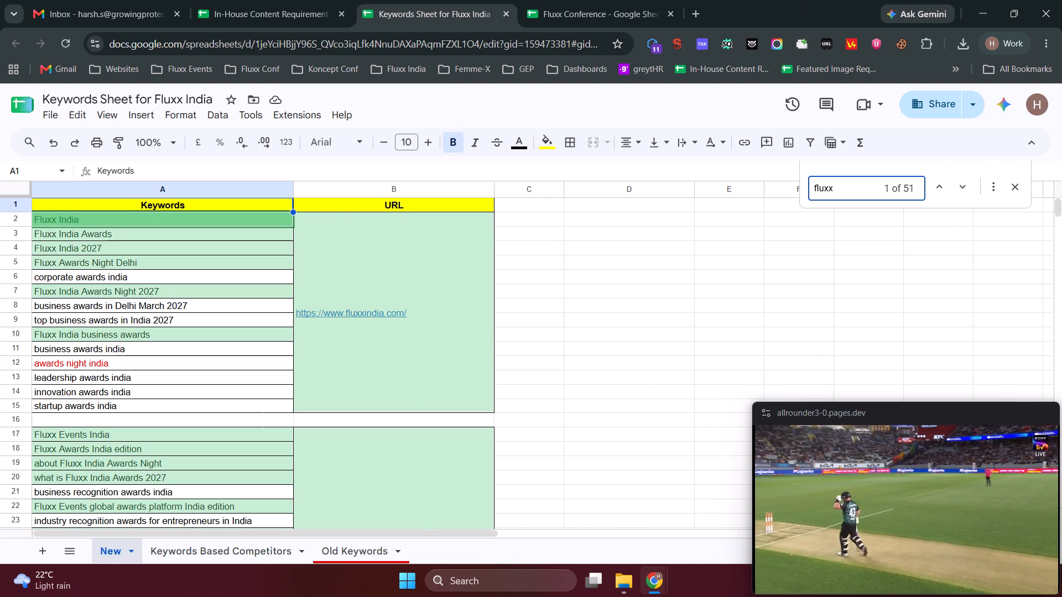
key(Return)
key(Return)
key(Return)
key(Return)
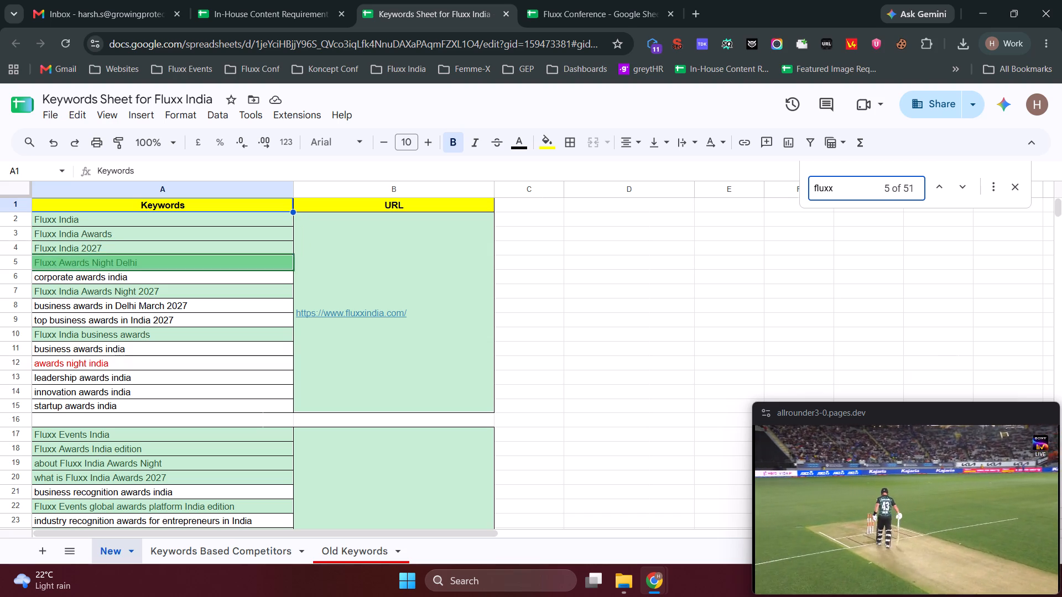
key(Return)
key(Return)
key(Return)
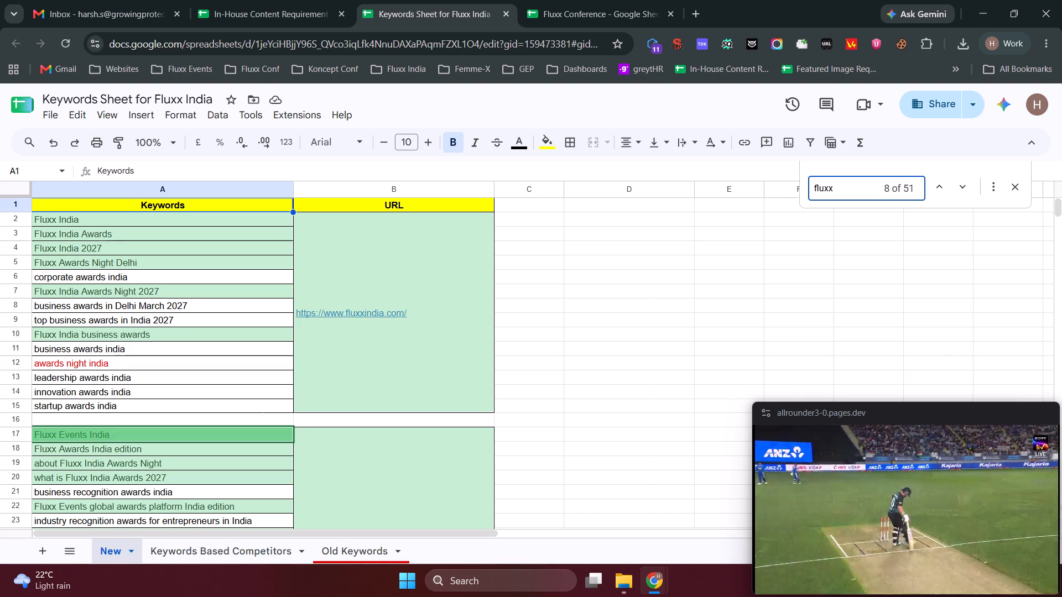
key(Return)
key(Return)
key(Return)
key(Return)
key(Return)
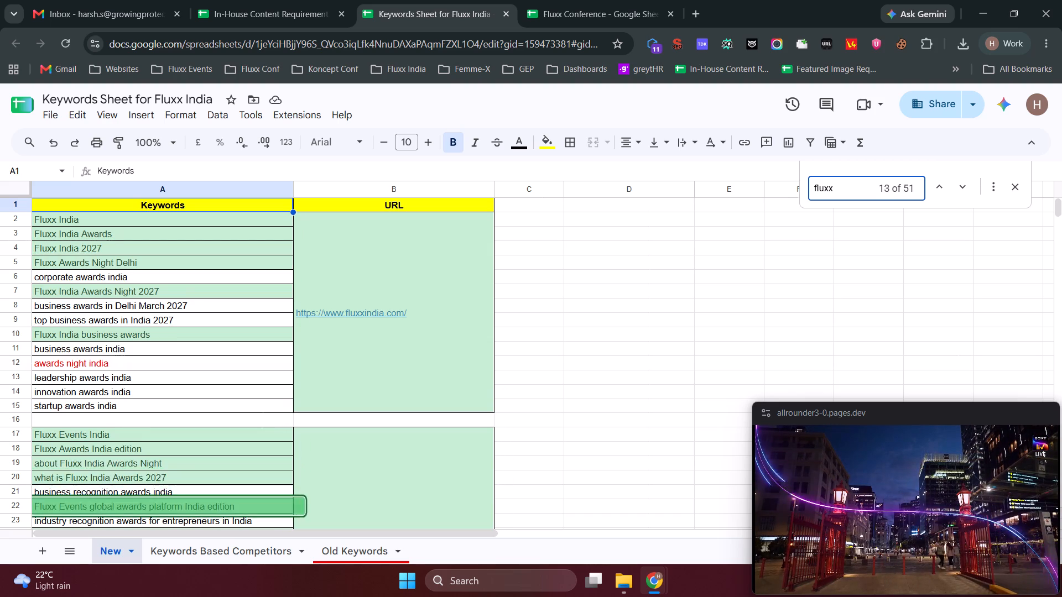
key(Return)
key(Return)
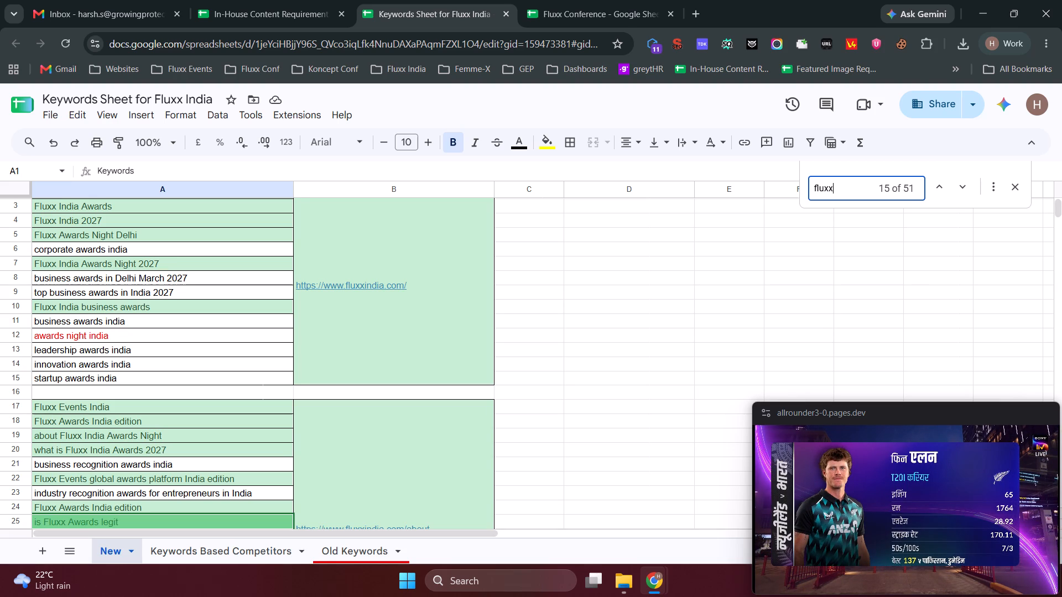
Continue through the "fluxx" matches in the why-attend, agenda and jury panel keyword groups.
key(Return)
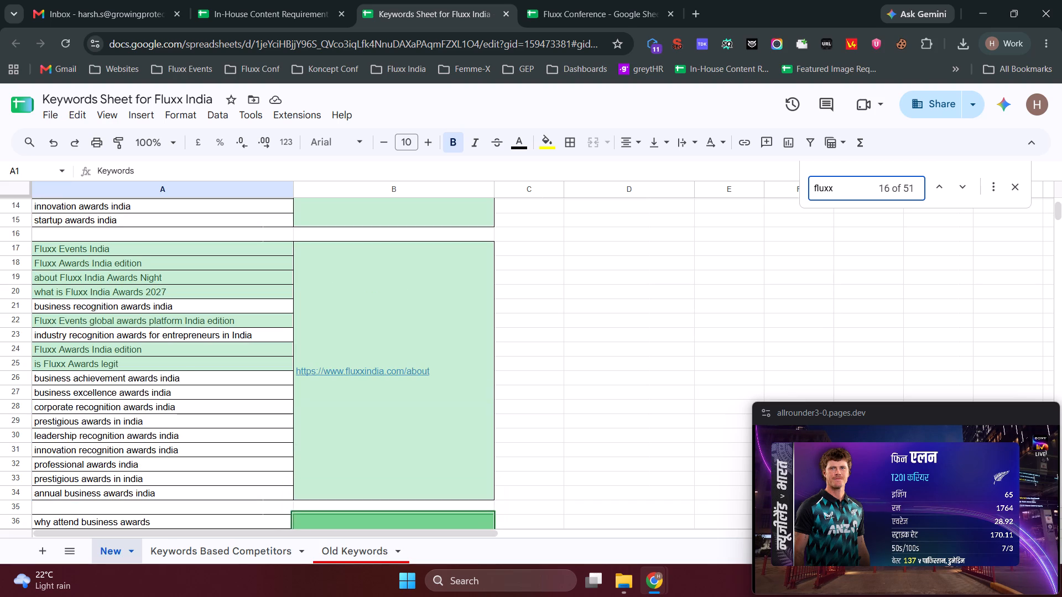
key(Return)
key(Return)
key(Return)
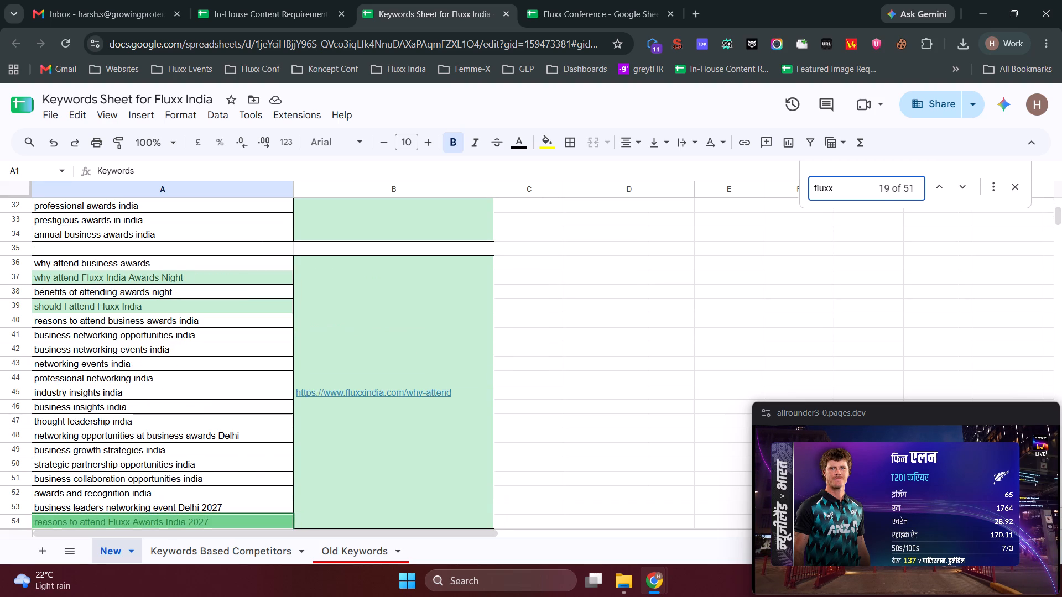
key(Return)
key(Return)
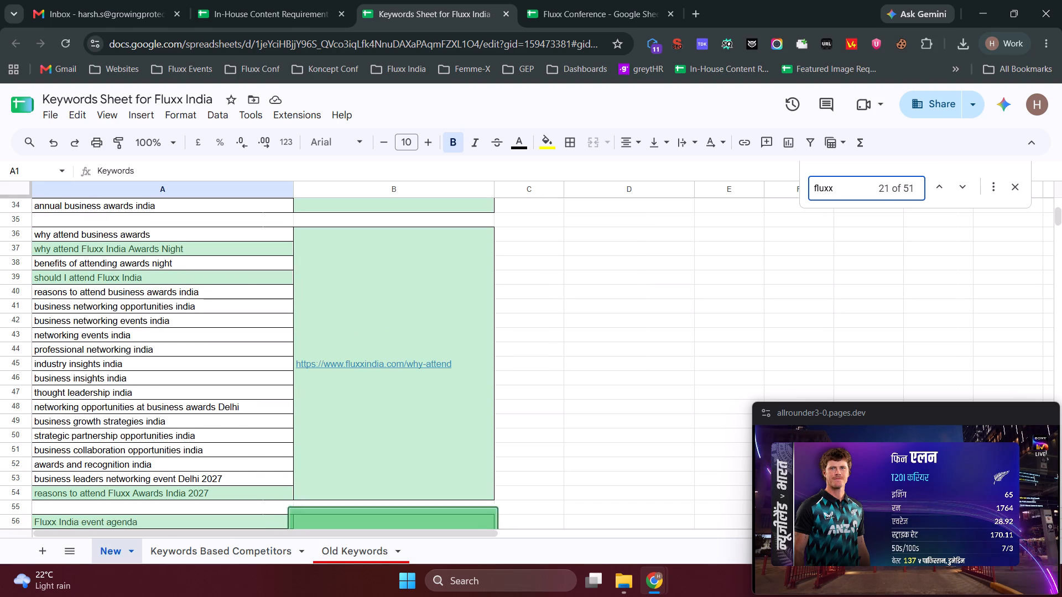
key(Return)
key(Return)
key(Return)
key(Return)
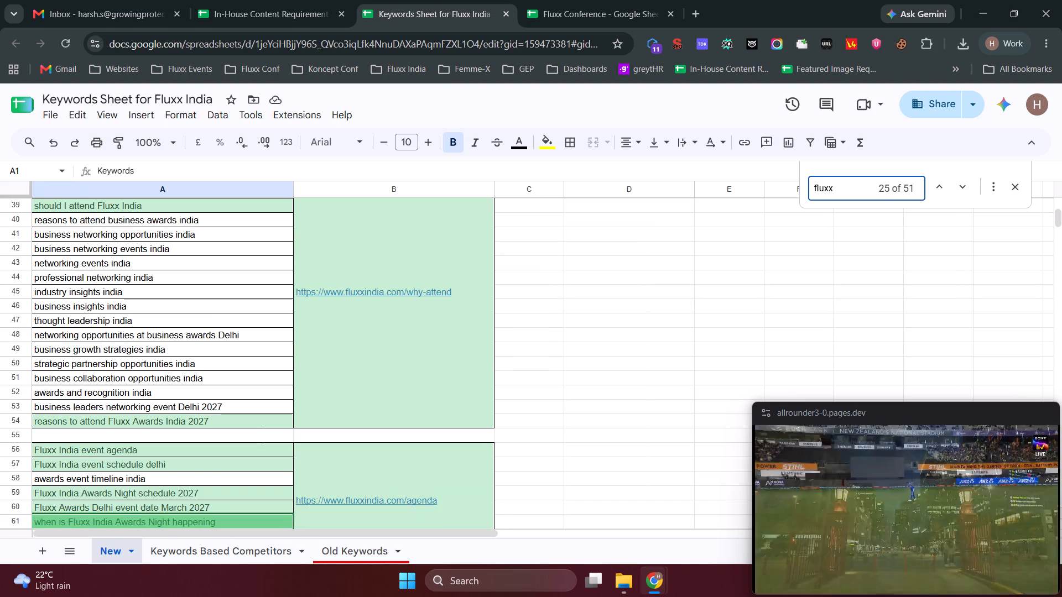
key(Return)
key(Return)
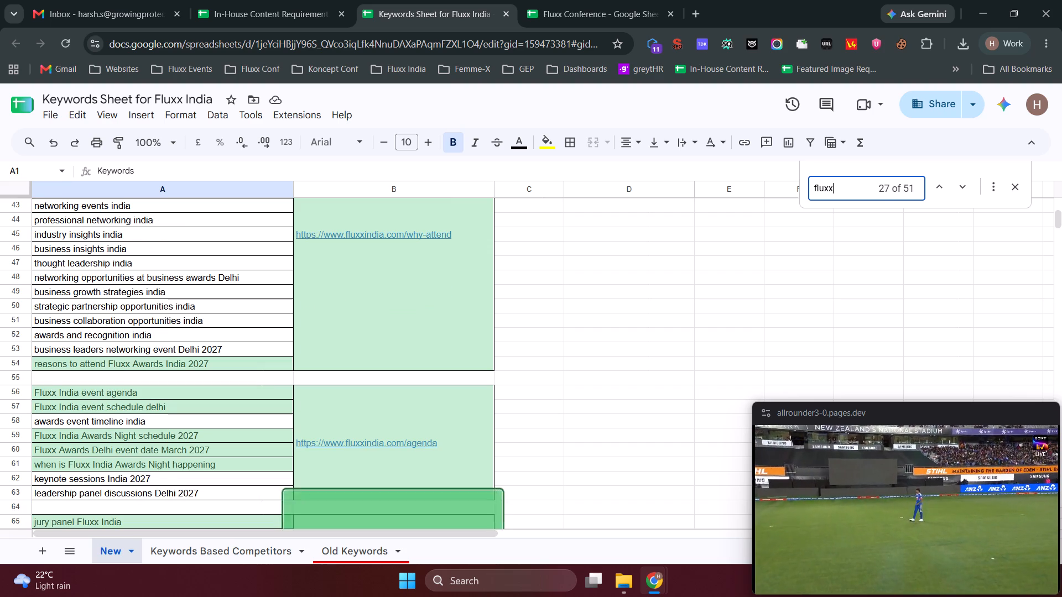
key(Return)
key(Return)
key(Return)
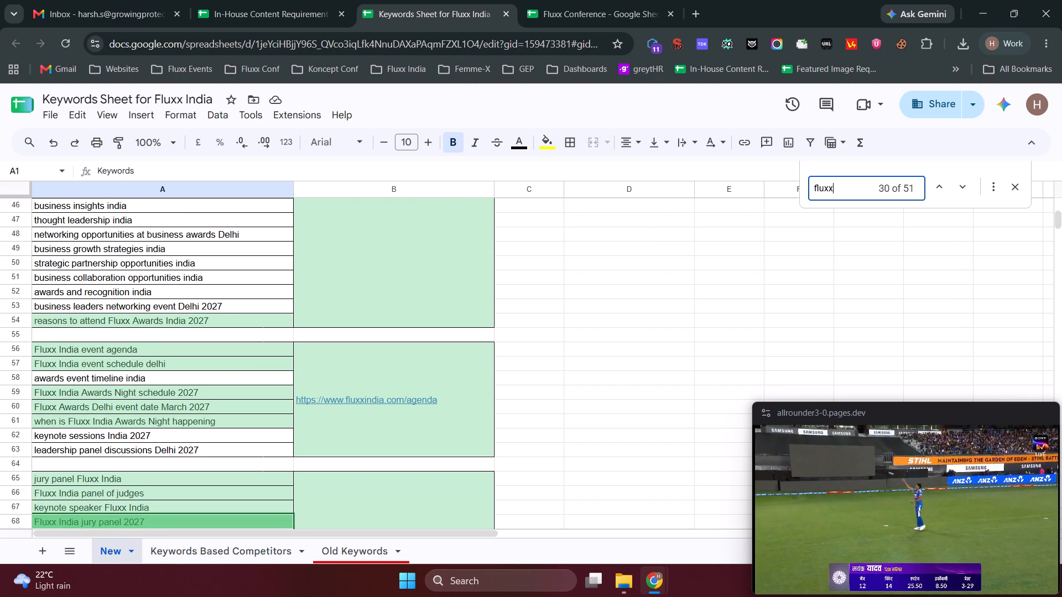
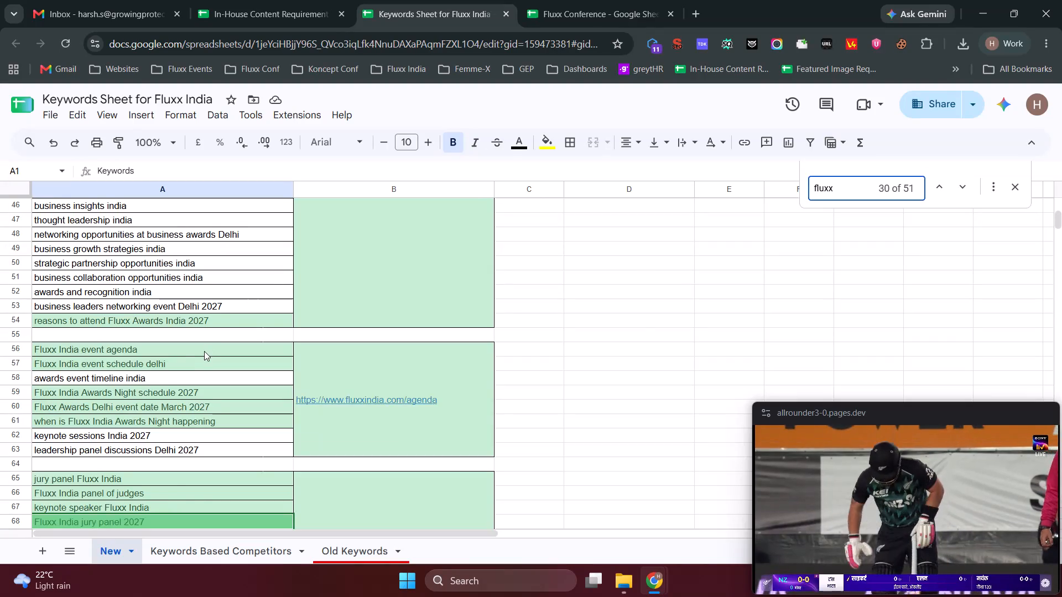
Examine the jury panel, nomination and contact keyword groups, close the "fluxx" search, and return to the homepage keywords.
scroll(204, 351, down, 1)
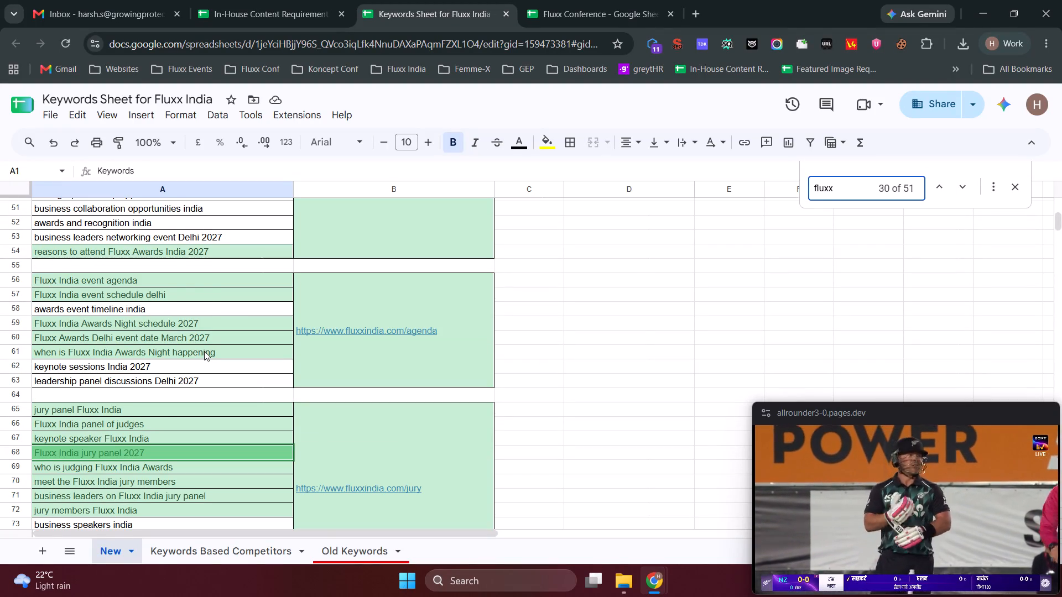
scroll(205, 352, down, 2)
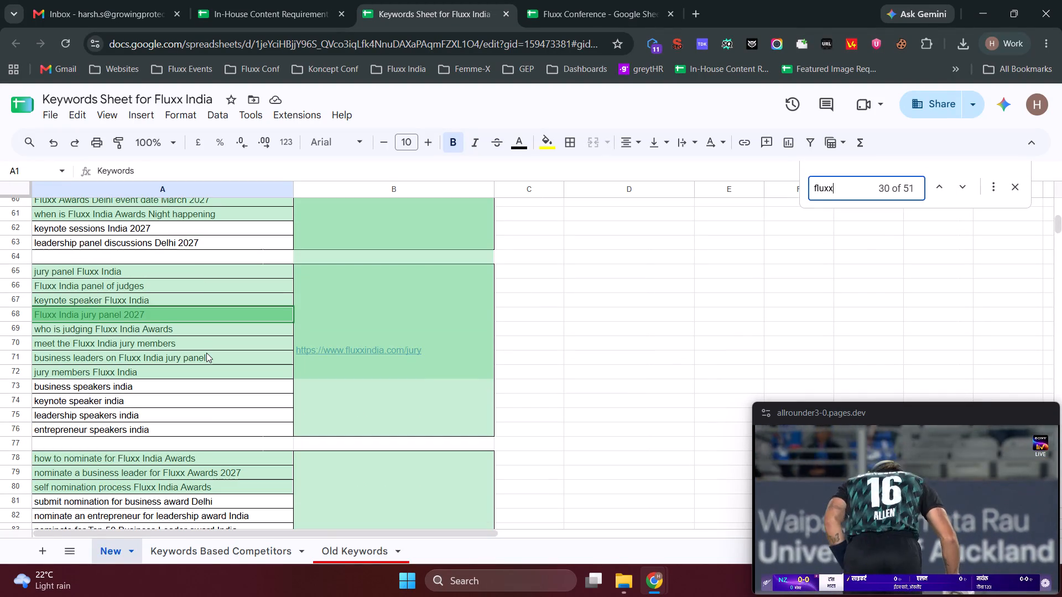
scroll(206, 353, down, 3)
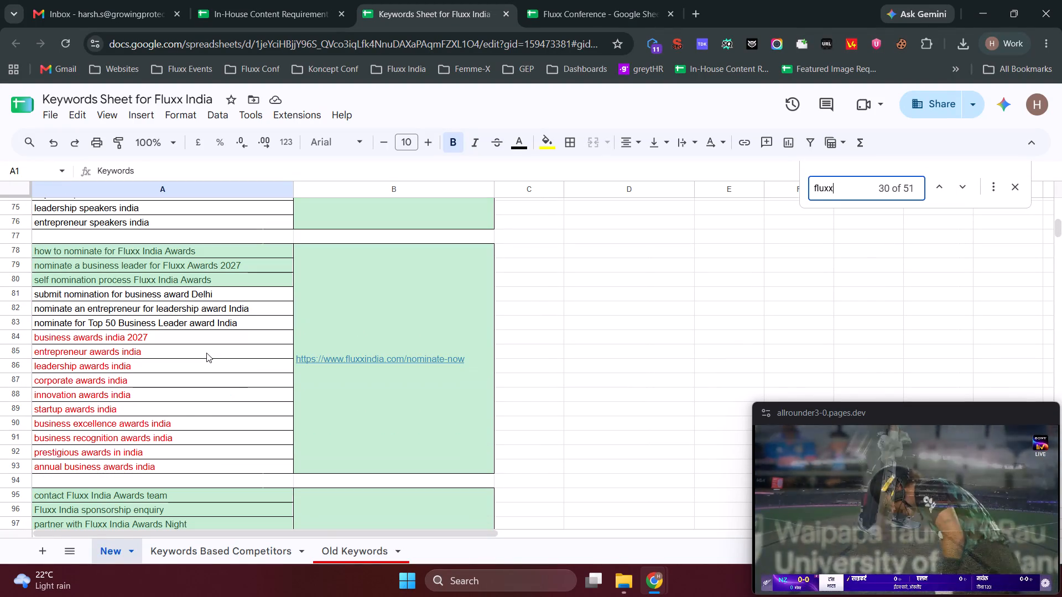
click(1016, 186)
scroll(253, 411, down, 2)
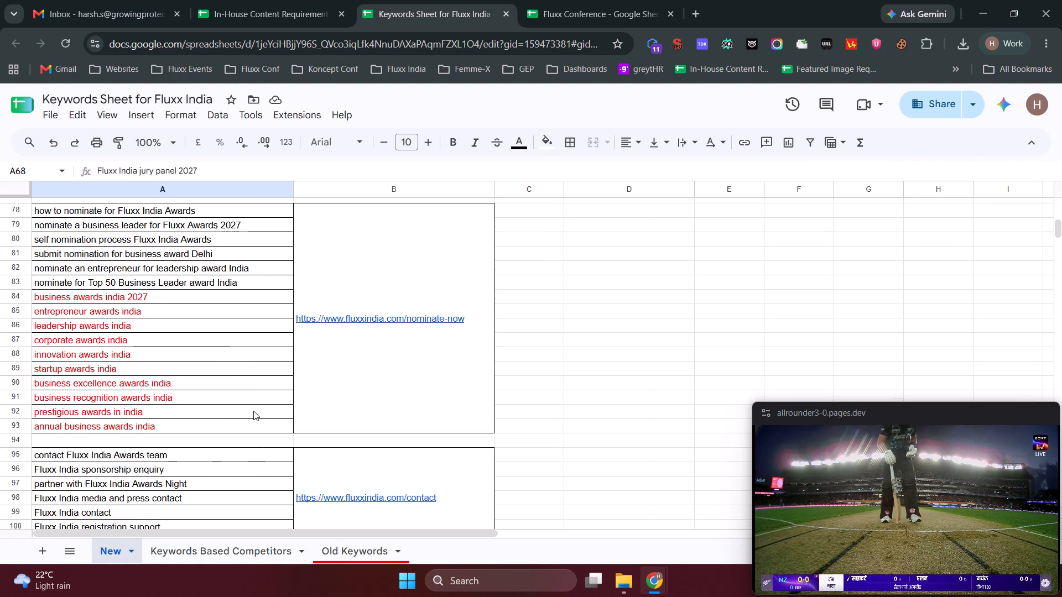
scroll(253, 410, up, 10)
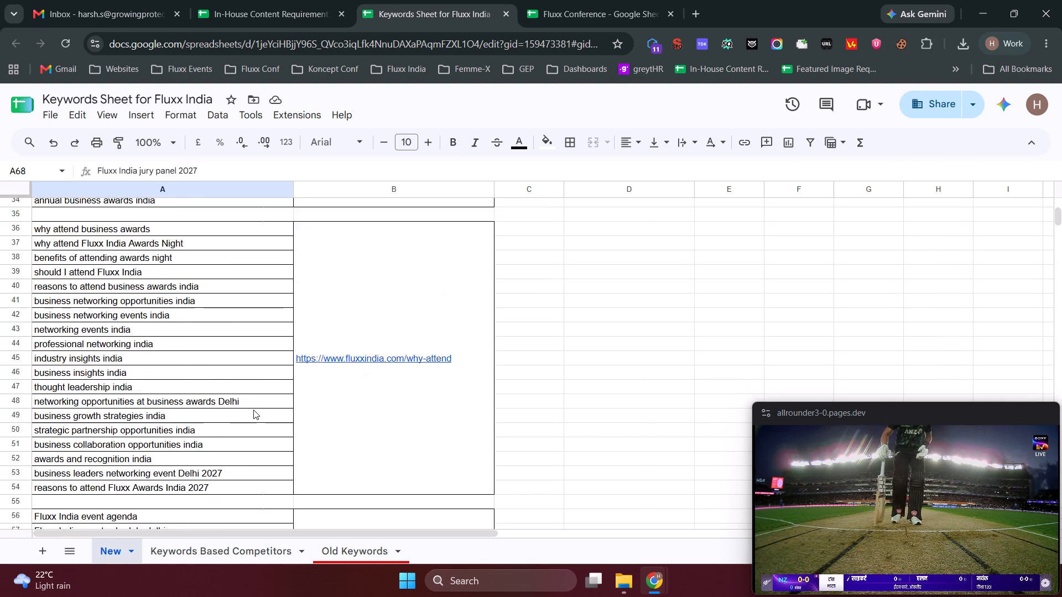
scroll(253, 410, up, 10)
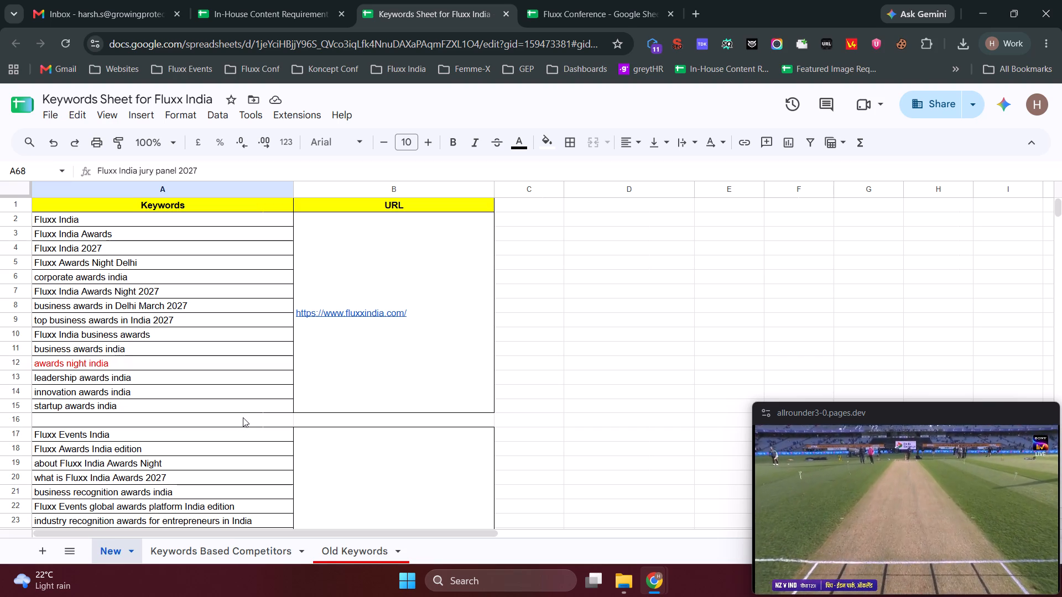
Copy the keyword "leadership awards india" from the homepage keyword group.
click(158, 372)
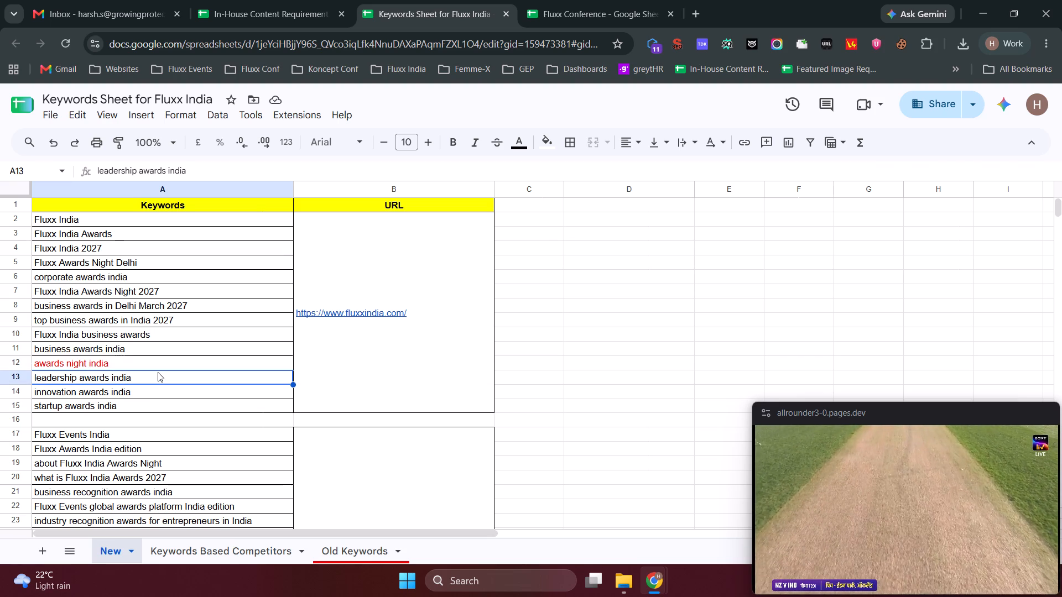
key(ctrl+c)
key(ctrl+c)
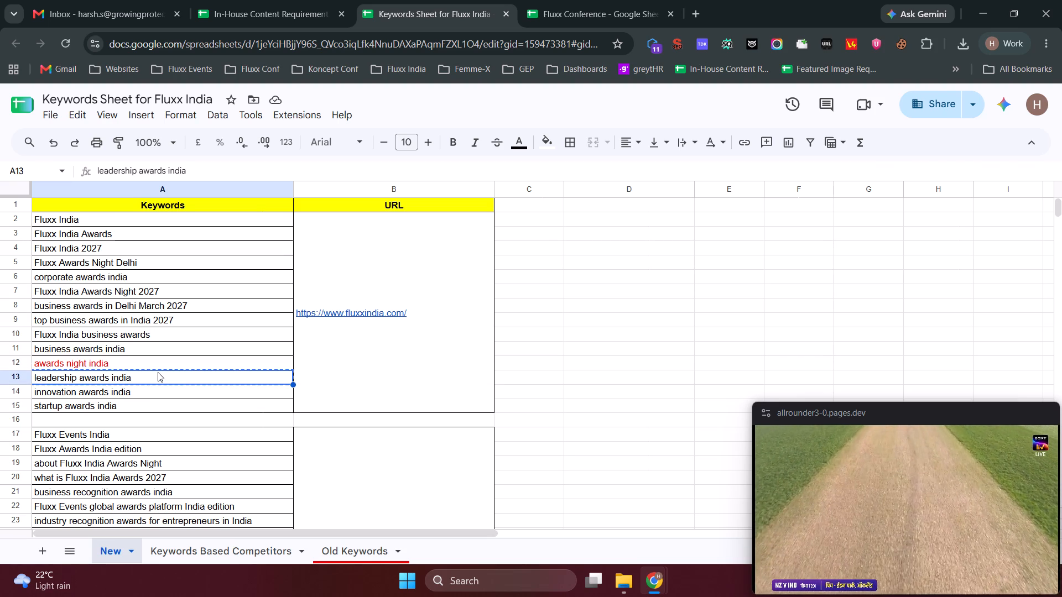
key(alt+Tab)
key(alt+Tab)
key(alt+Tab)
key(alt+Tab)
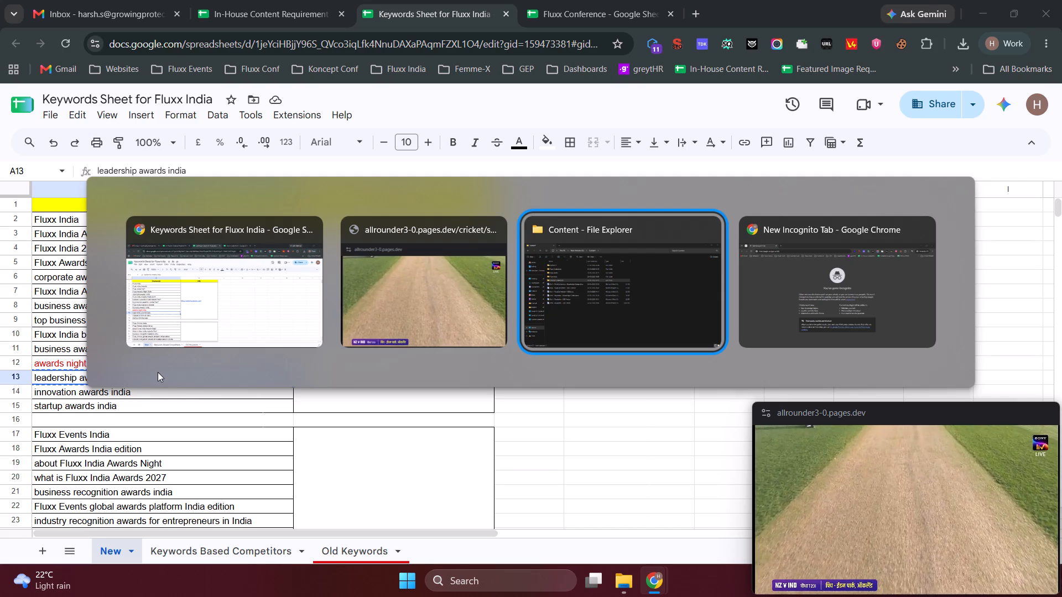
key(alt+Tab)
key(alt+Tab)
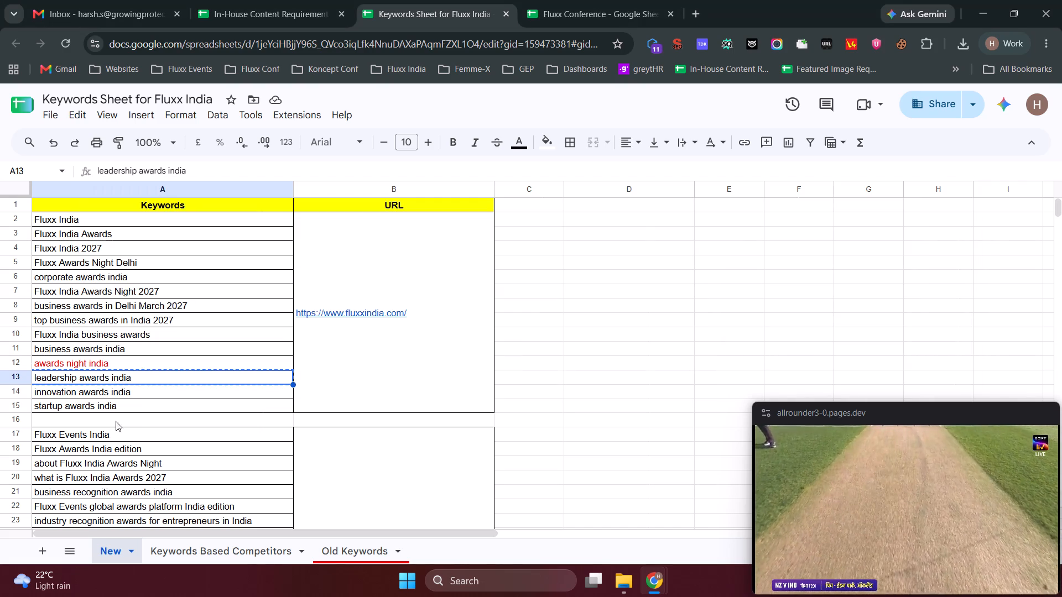
Look through the about-page keyword group for further candidate keywords.
scroll(136, 419, down, 1)
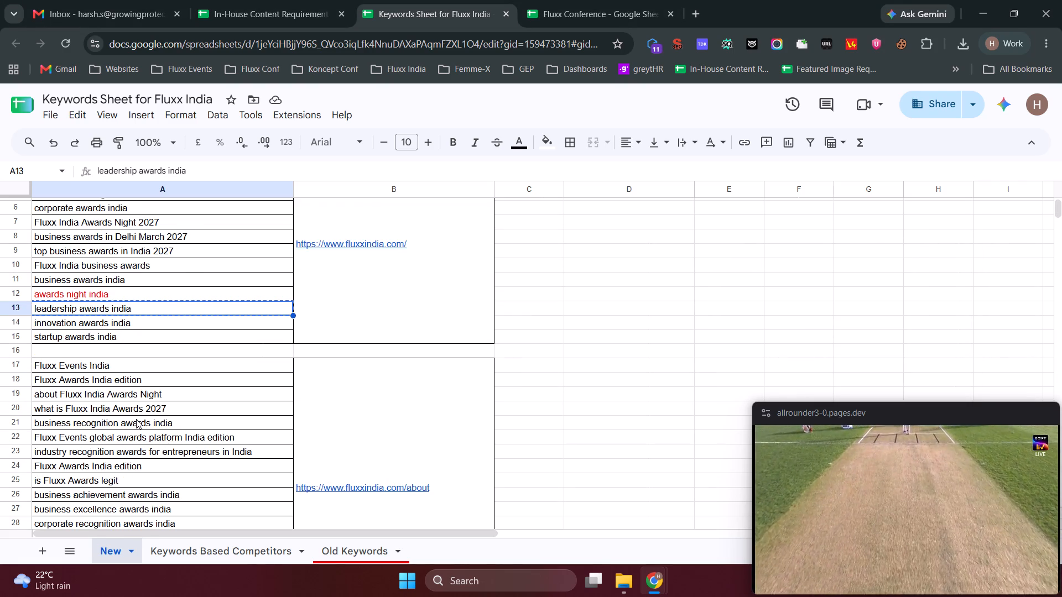
scroll(136, 419, down, 1)
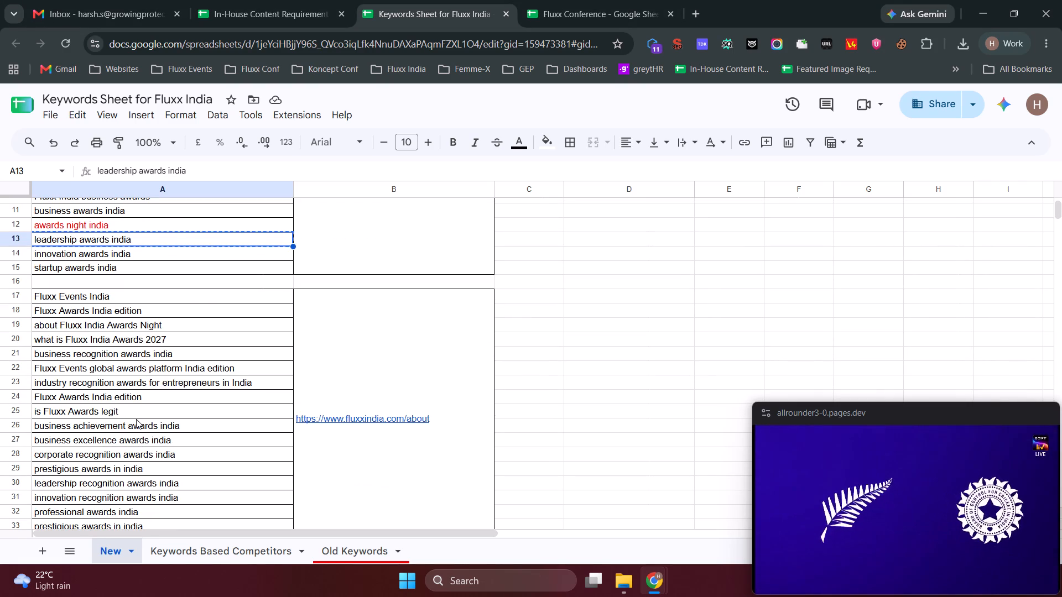
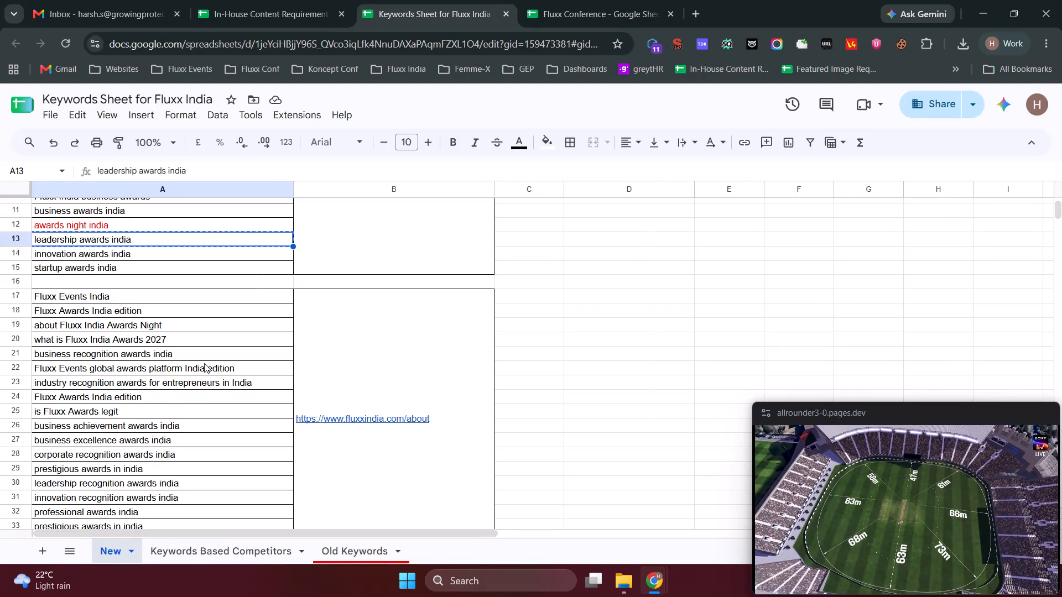
Add "Fluxx Awards India edition", "benefits of attending awards night" and "Fluxx India event agenda" to the selected "leadership awards india" and copy all four keywords.
scroll(148, 364, up, 3)
scroll(153, 363, down, 4)
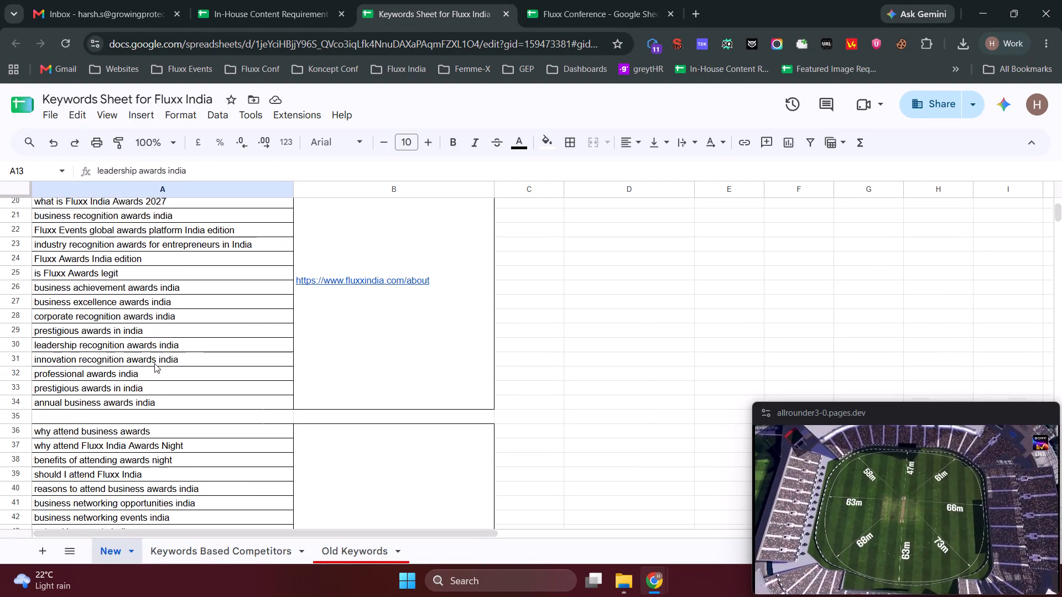
scroll(154, 363, up, 3)
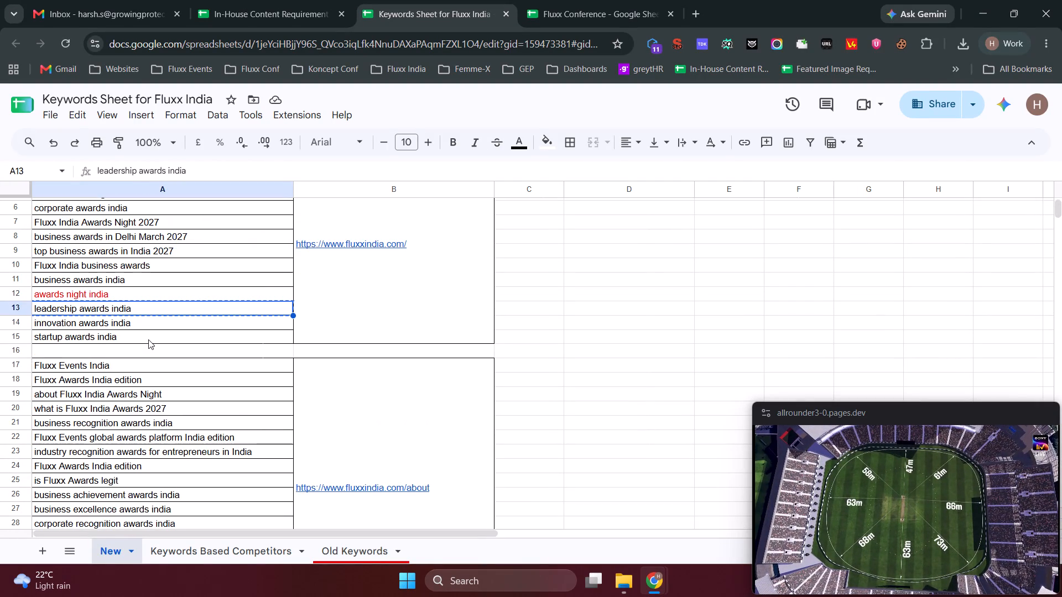
scroll(148, 339, down, 1)
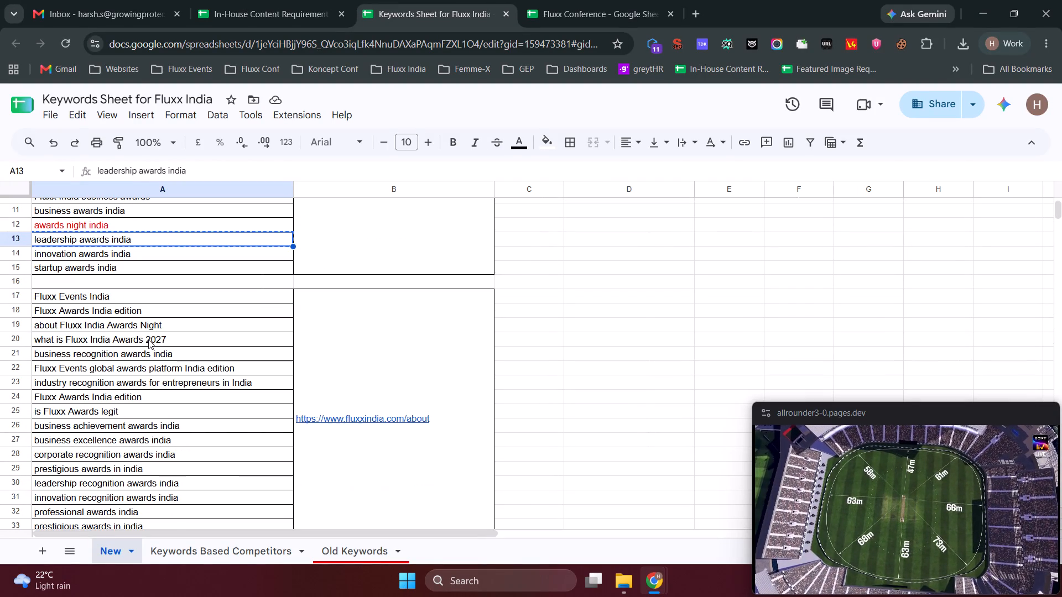
ctrl+click(143, 310)
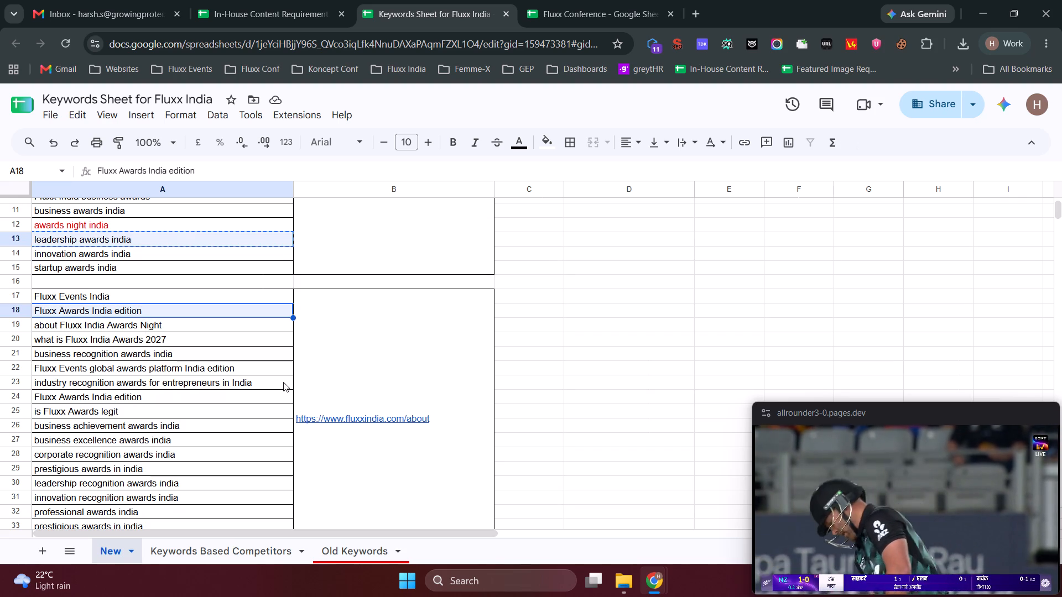
scroll(231, 461, down, 3)
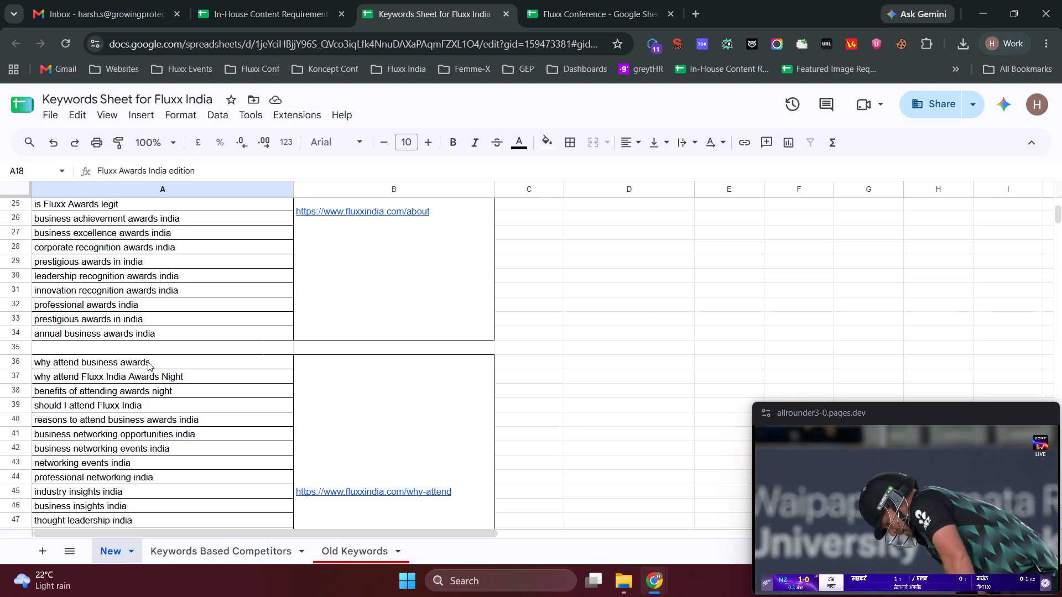
scroll(160, 404, up, 4)
scroll(161, 409, down, 4)
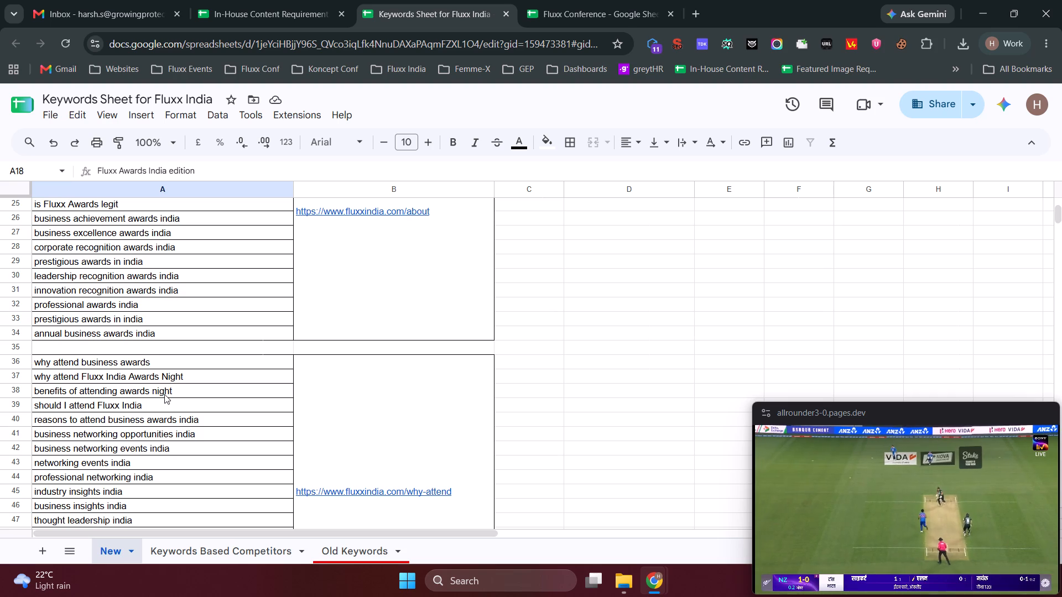
ctrl+click(164, 394)
scroll(210, 438, down, 3)
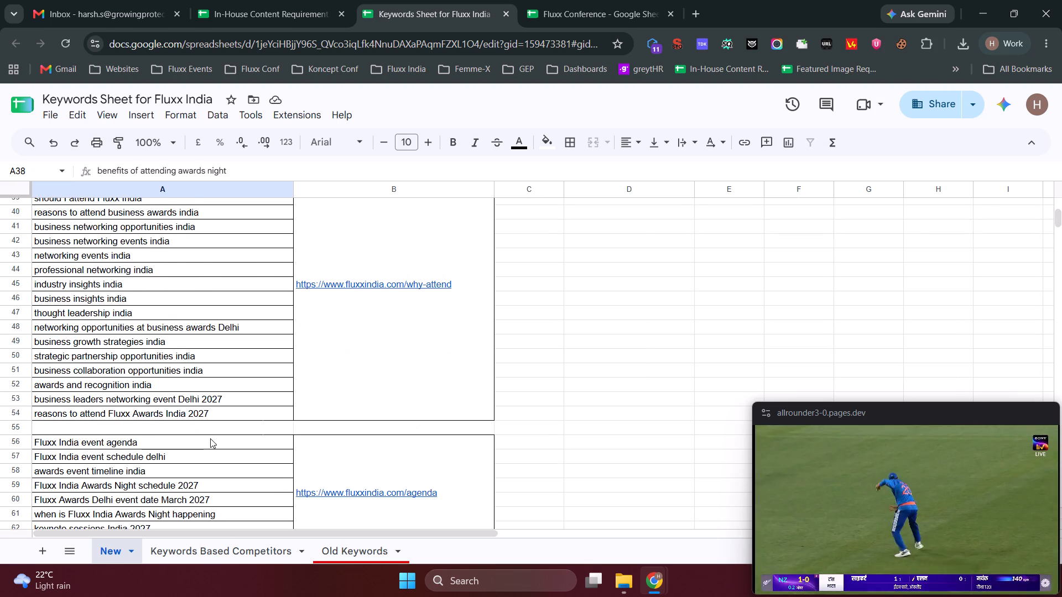
scroll(210, 438, down, 2)
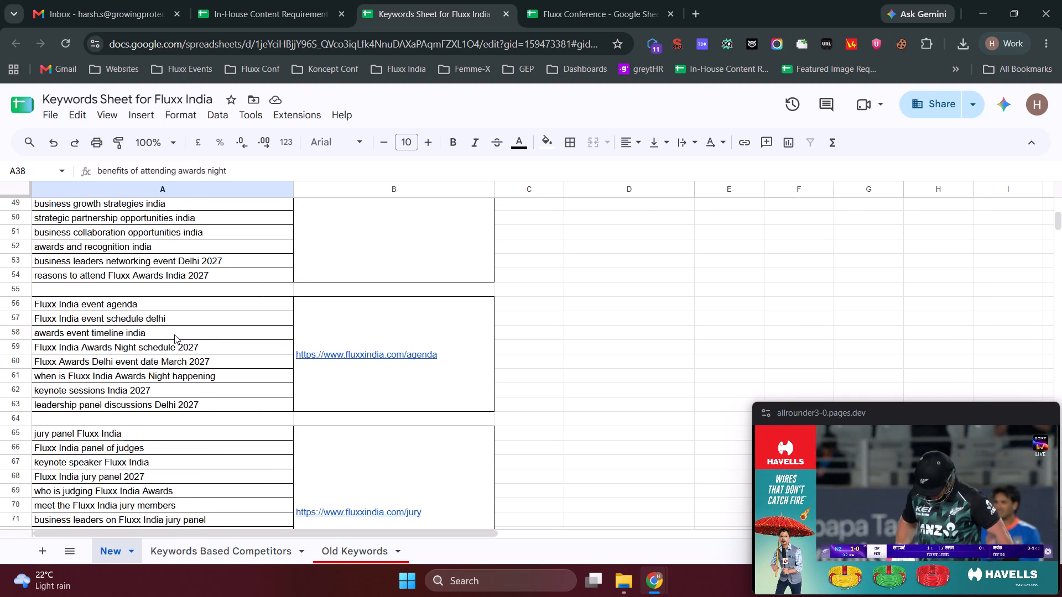
ctrl+click(186, 308)
scroll(191, 379, up, 7)
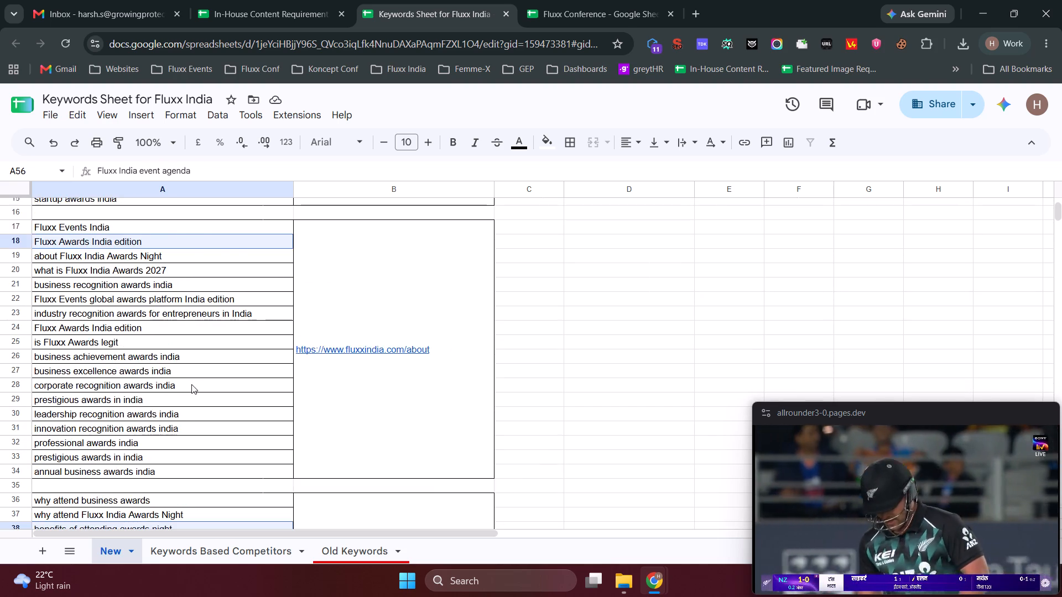
scroll(191, 384, up, 5)
key(ctrl+c)
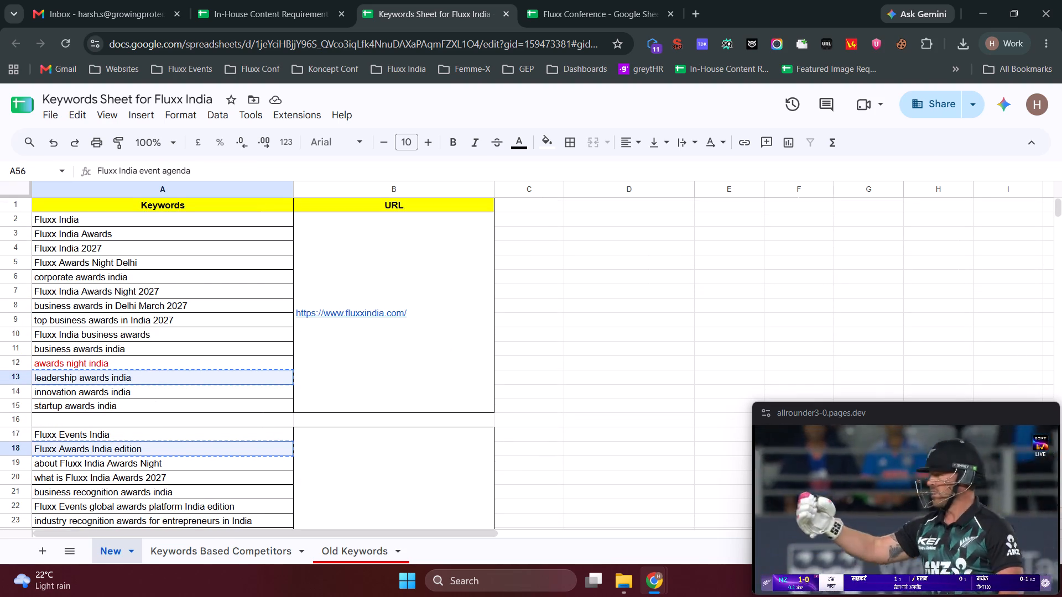
key(ctrl+c)
Paste the four copied keywords into the Keywords cell of the first FLUXX India On-Site Blog row in the content requirement sheet.
click(566, 14)
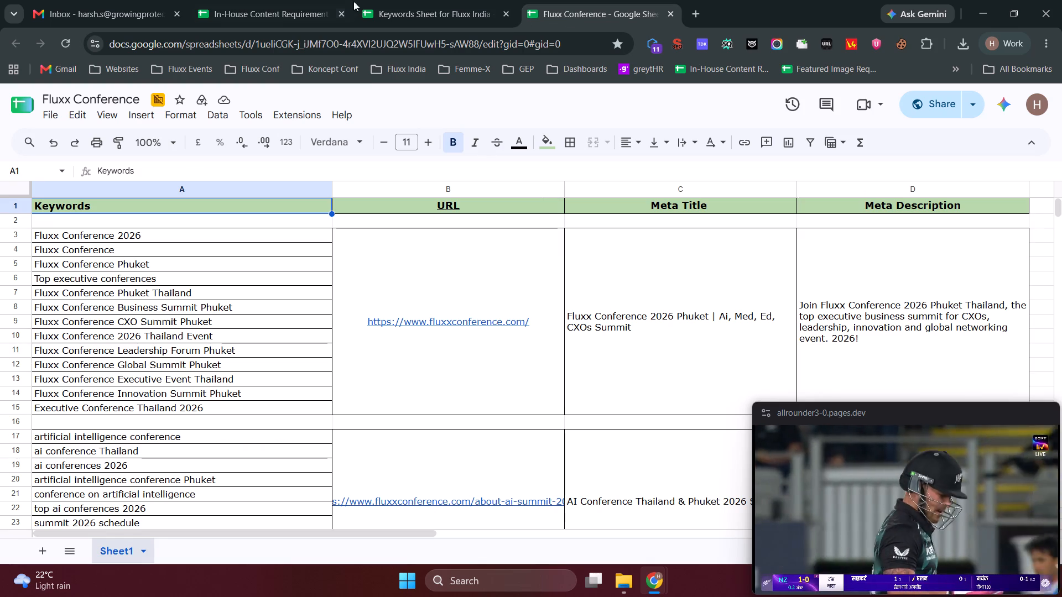
click(408, 0)
key(alt+Tab)
key(alt+Tab)
key(alt+Tab)
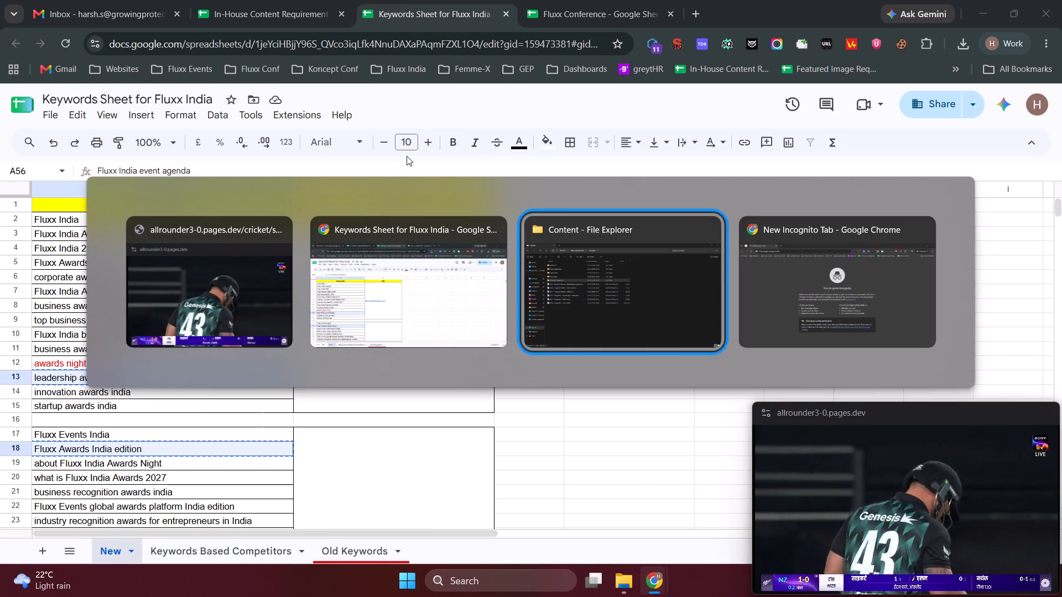
key(alt+Tab)
key(alt+Tab)
click(277, 0)
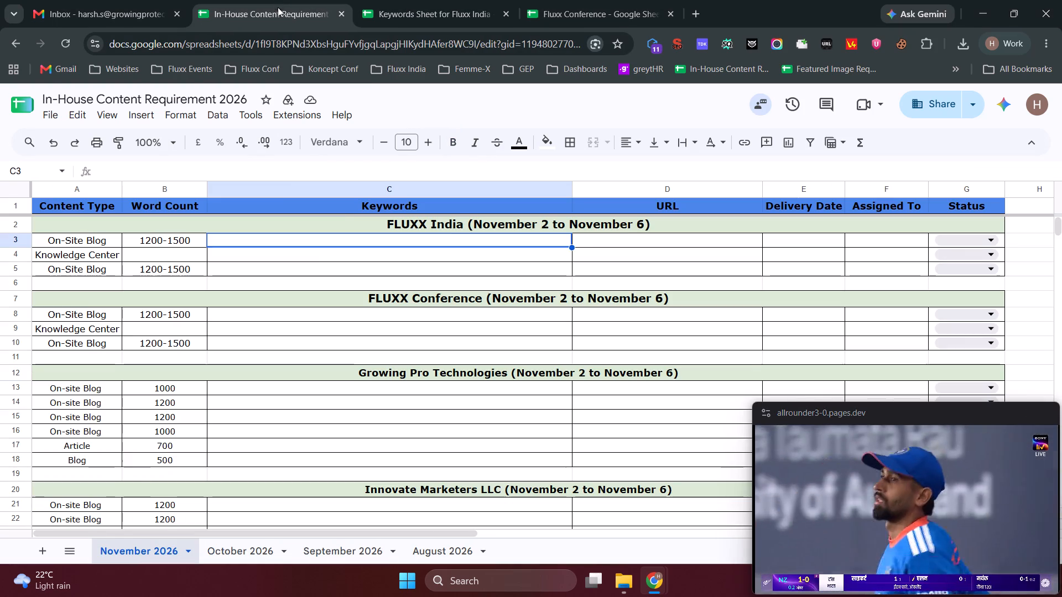
click(277, 171)
key(ctrl+v)
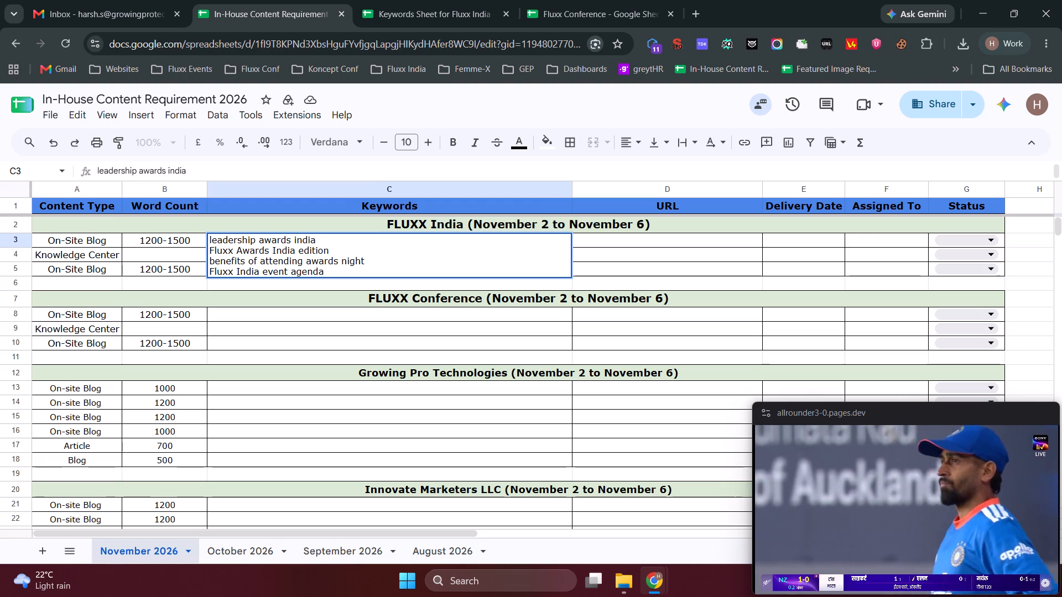
Replace the line breaks between the four pasted keywords with a comma and space so they form one line.
click(343, 266)
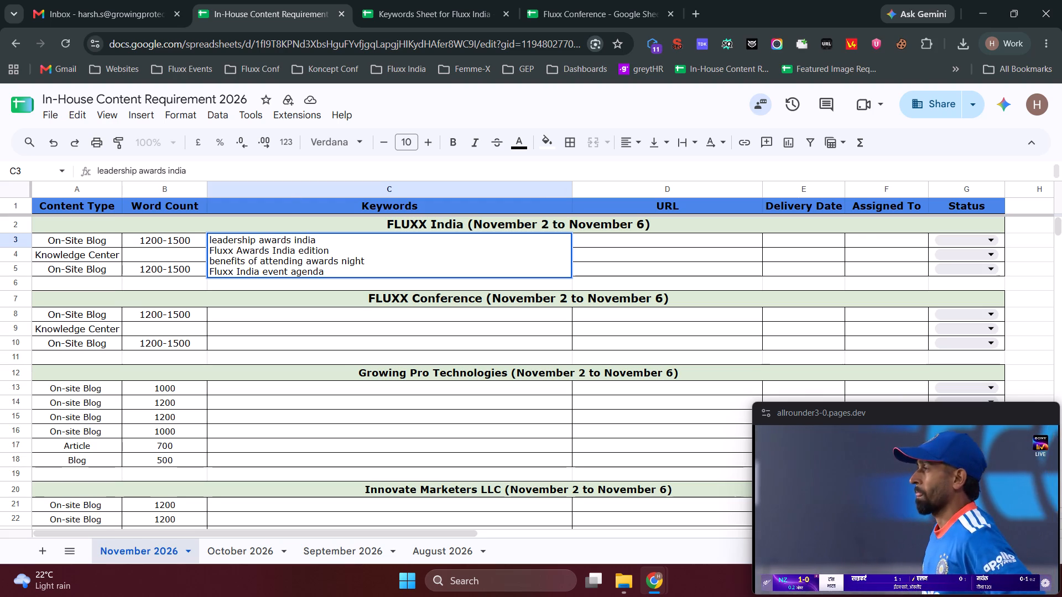
key(ctrl+Left)
key(ctrl+Left)
key(ctrl+Left)
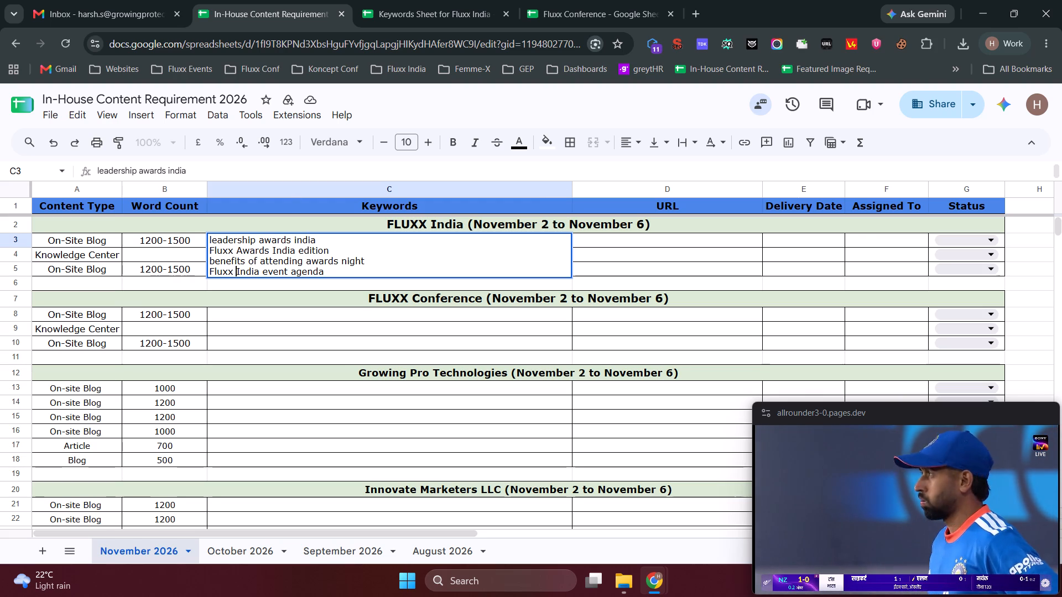
key(ctrl+Left)
key(BackSpace)
text(,)
key(space)
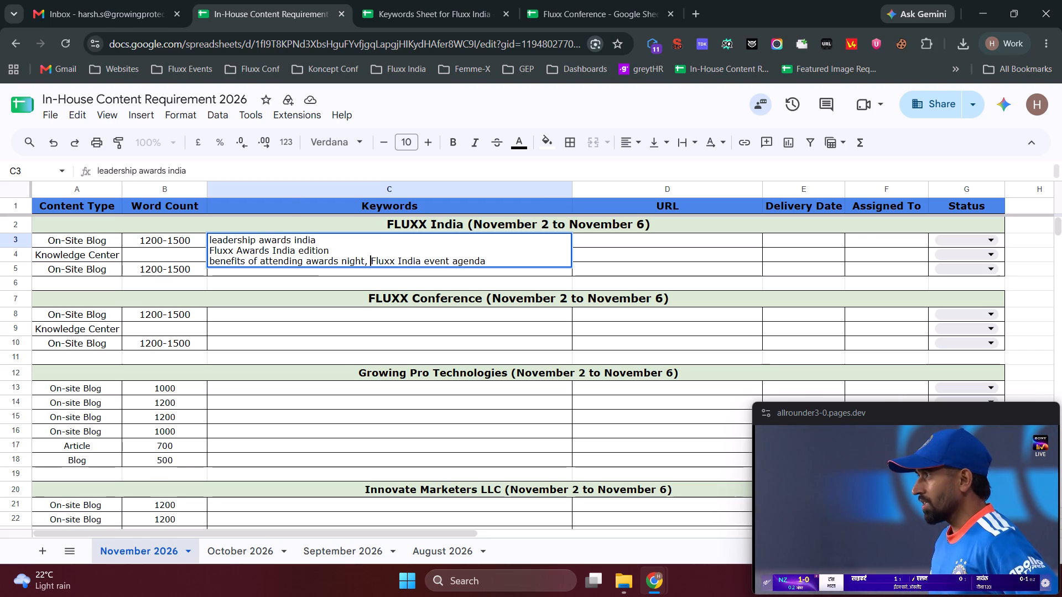
key(ctrl+Left)
key(ctrl+Left)
key(ctrl+Left)
key(ctrl+Left)
key(ctrl+Left)
key(ctrl+Left)
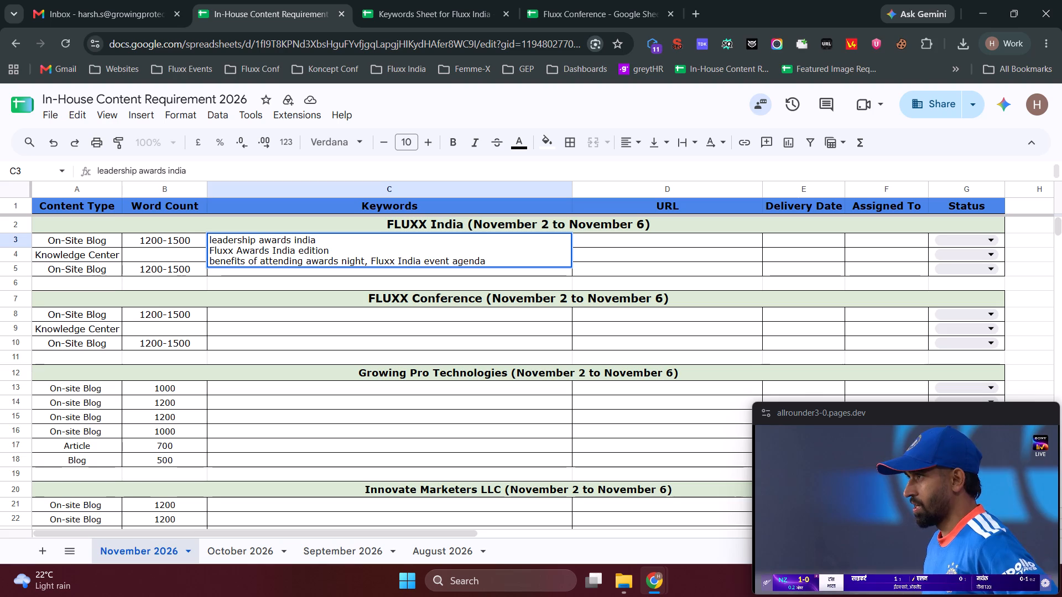
key(BackSpace)
text(,)
key(space)
key(ctrl+Left)
key(ctrl+Left)
key(ctrl+Left)
key(ctrl+Left)
key(ctrl+Left)
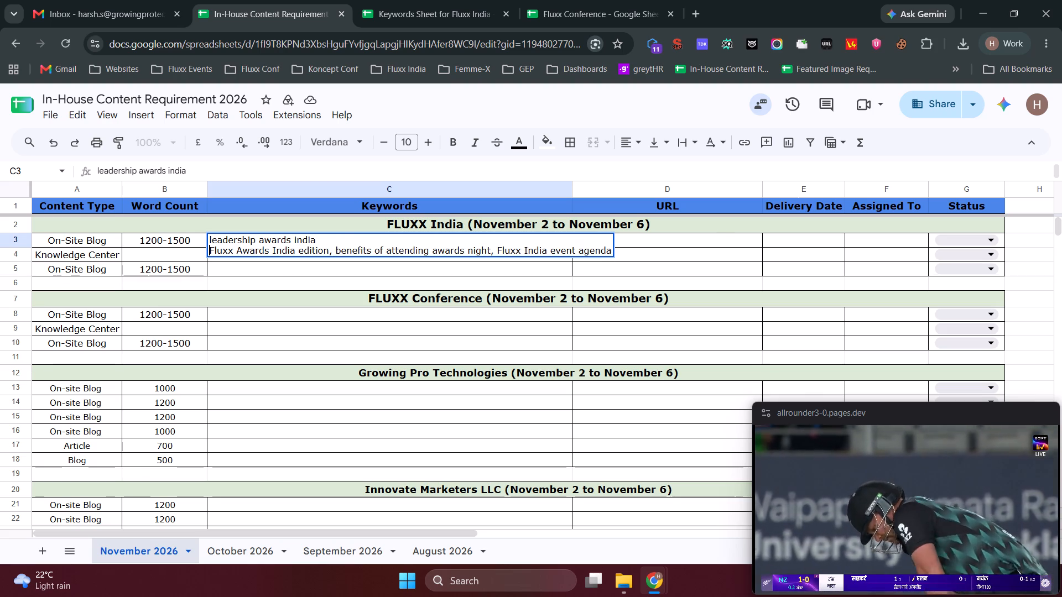
key(BackSpace)
text(,)
key(space)
Add "(p)" after "leadership awards india" and commit the keyword cell.
key(Left)
key(Left)
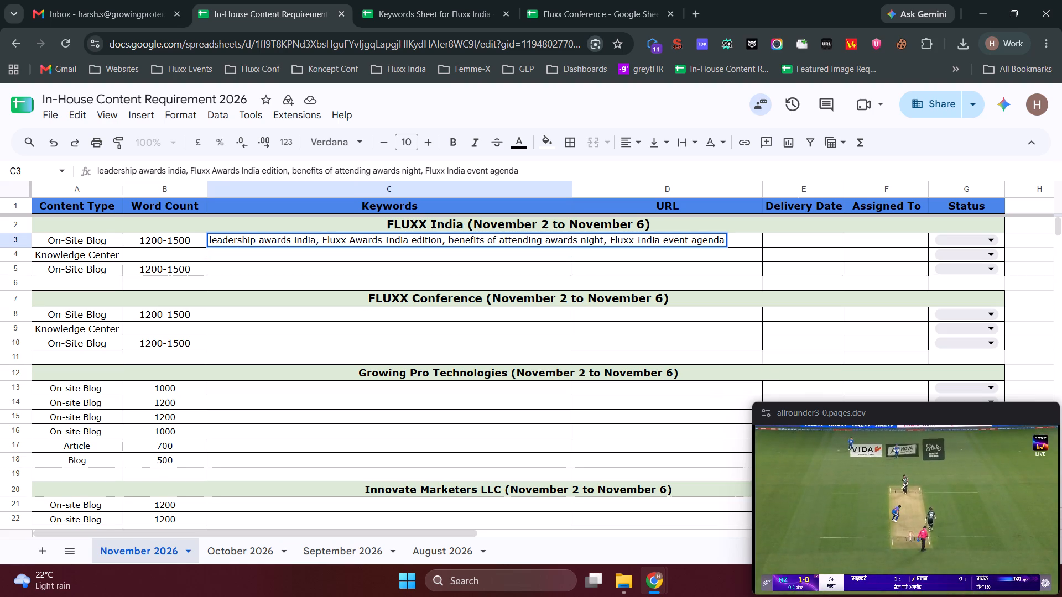
key(space)
text(())
key(Left)
key(p)
key(Return)
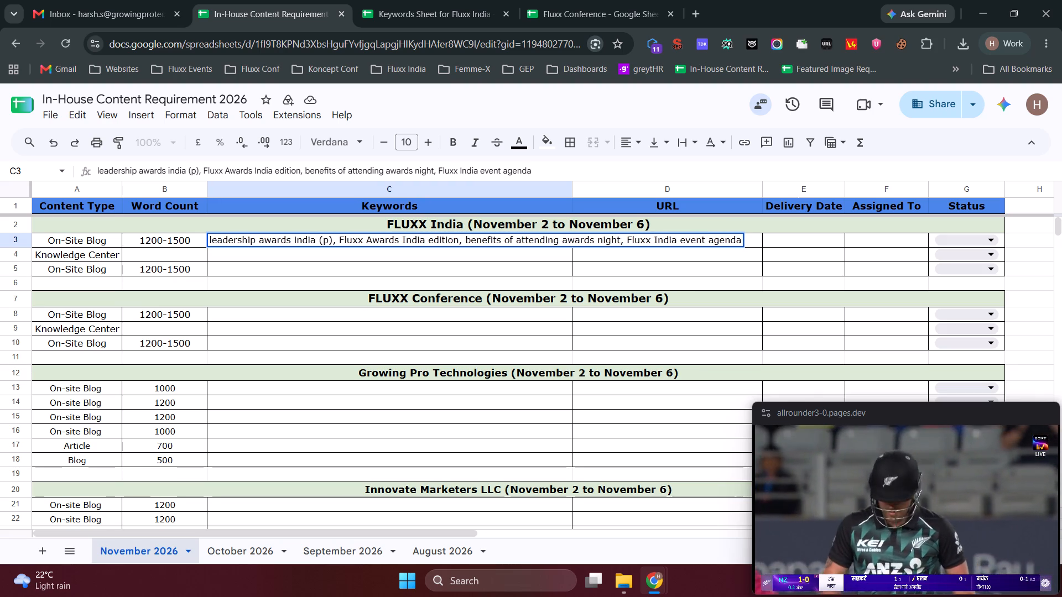
key(Up)
key(Right)
key(alt+Tab)
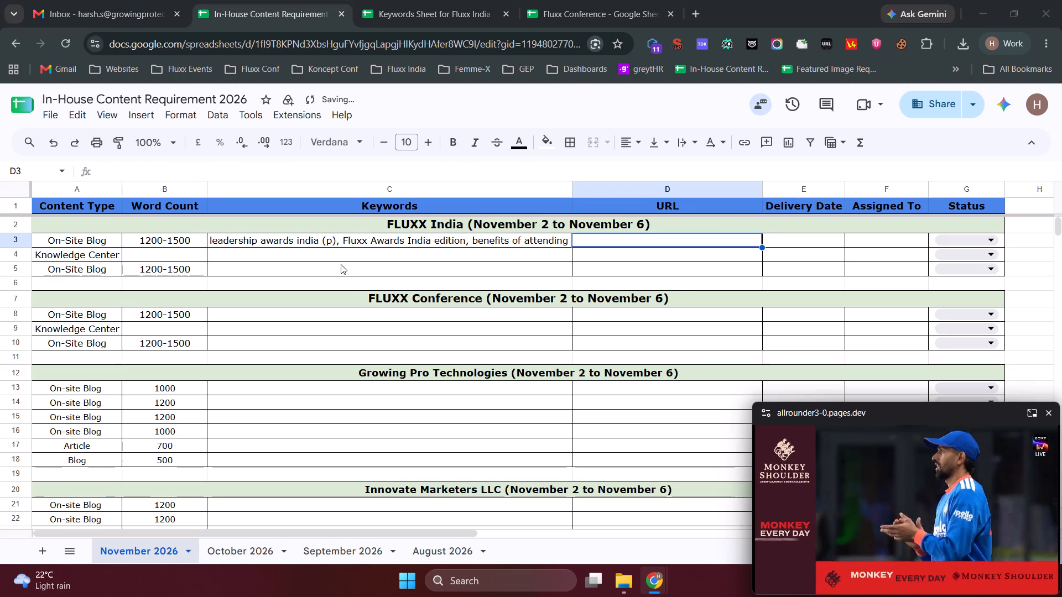
click(412, 0)
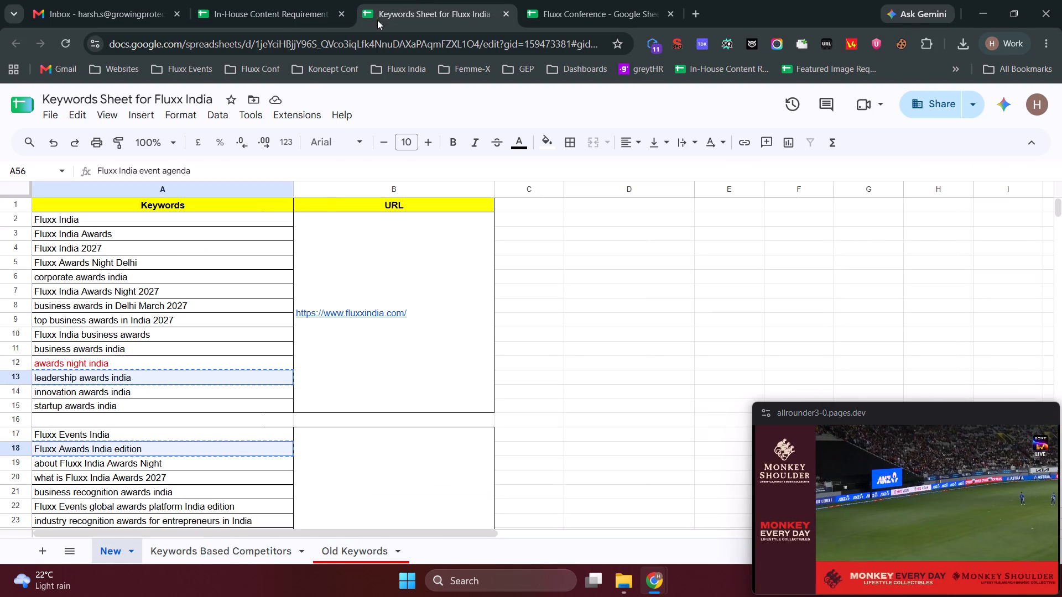
click(425, 274)
key(ctrl+c)
key(ctrl+c)
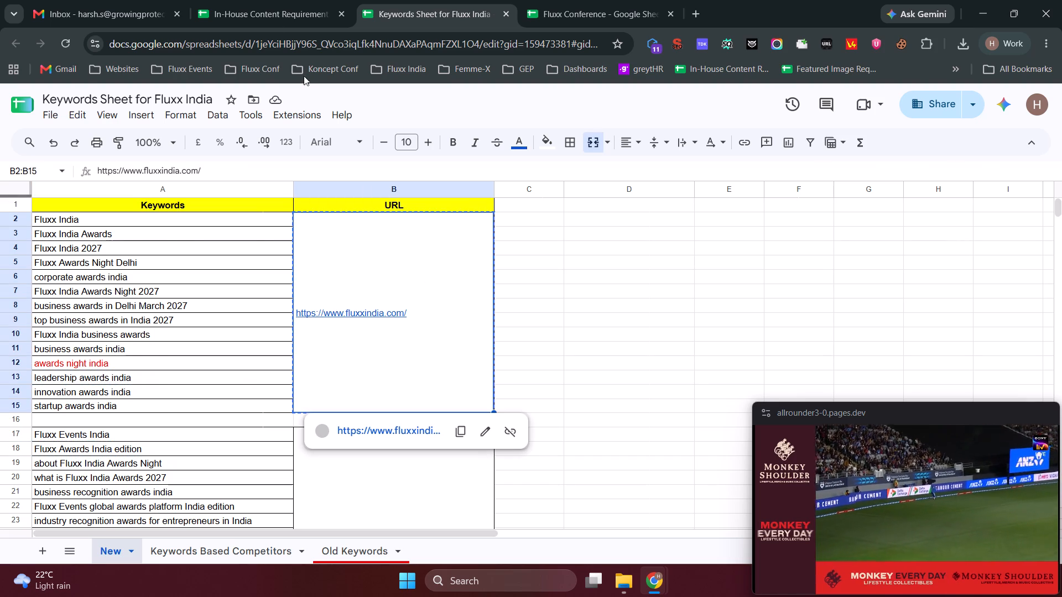
click(251, 0)
key(ctrl+shift+v)
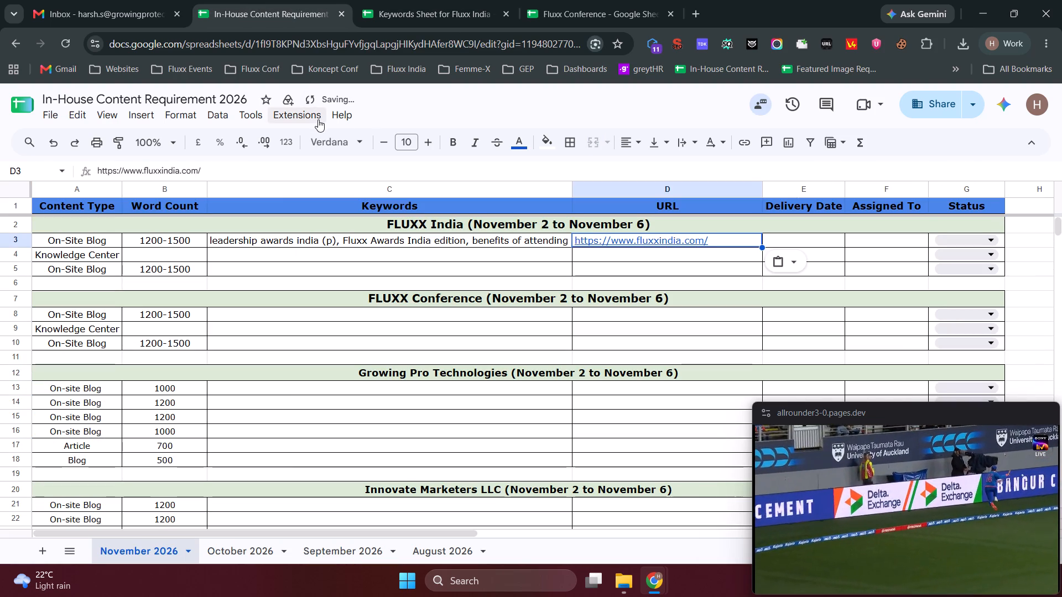
key(Right)
key(Left)
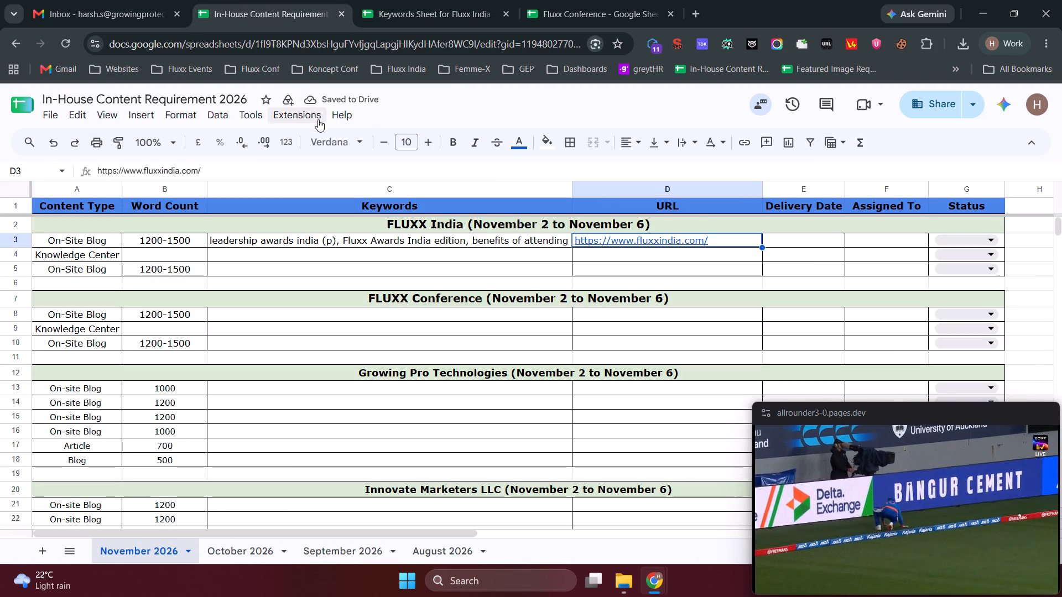
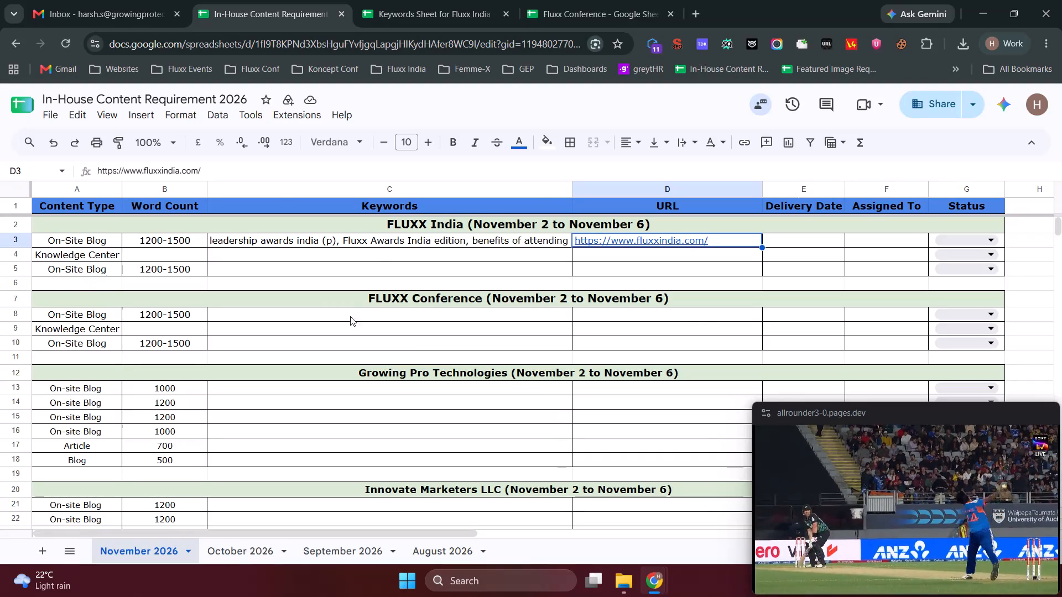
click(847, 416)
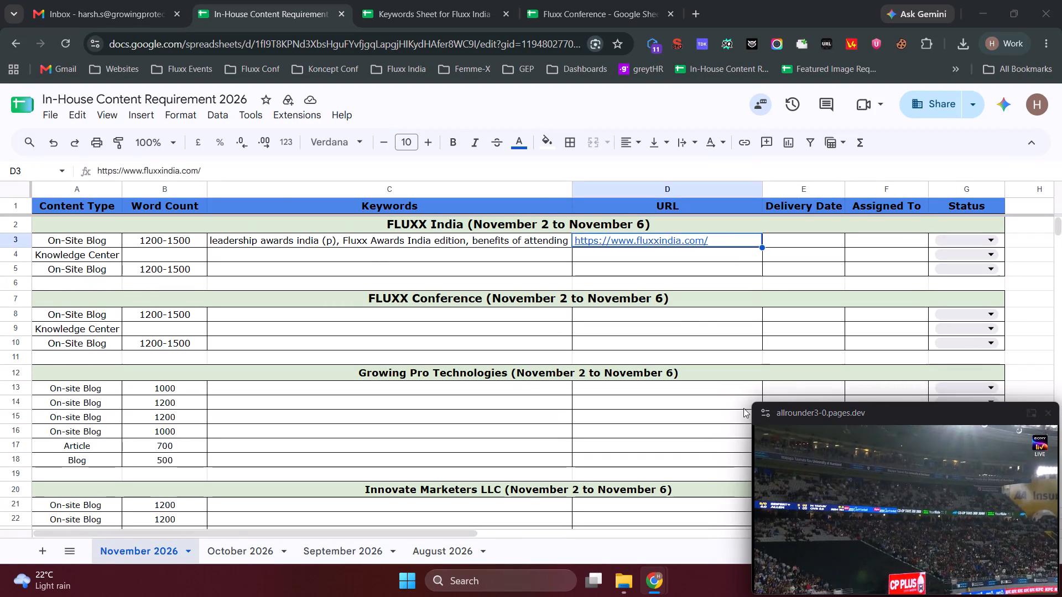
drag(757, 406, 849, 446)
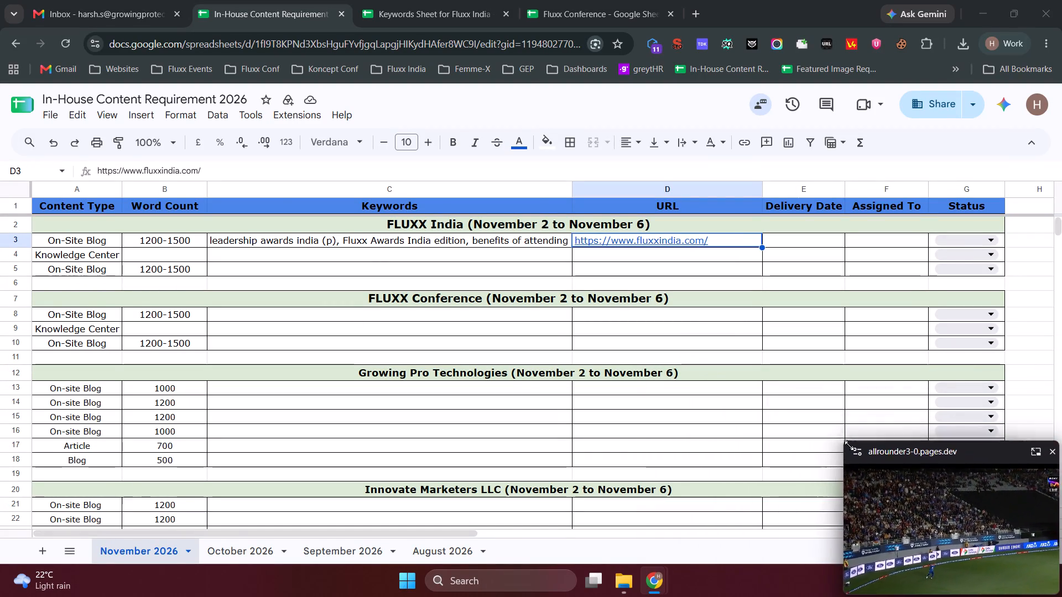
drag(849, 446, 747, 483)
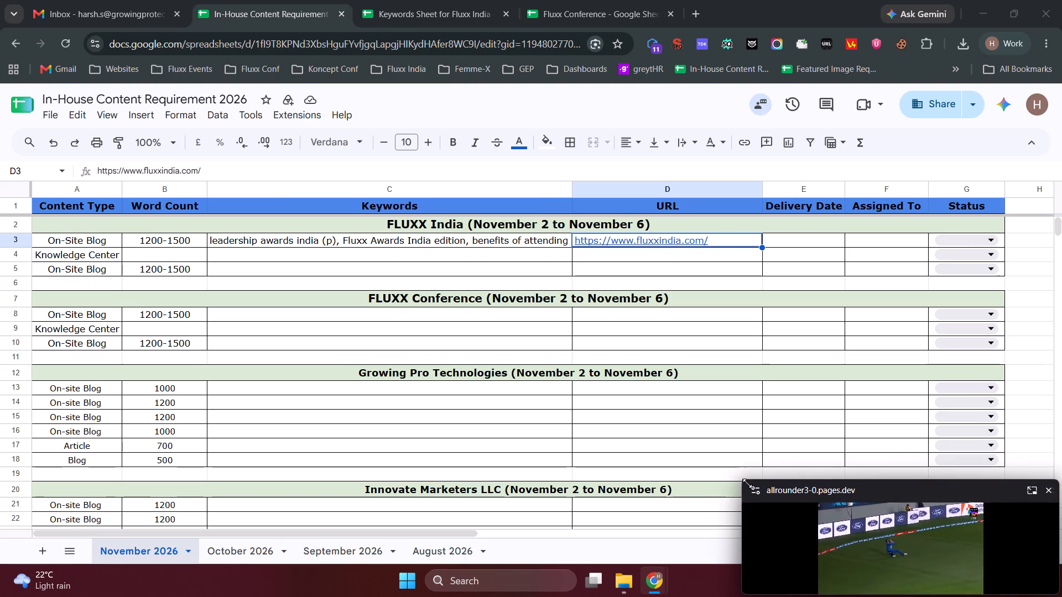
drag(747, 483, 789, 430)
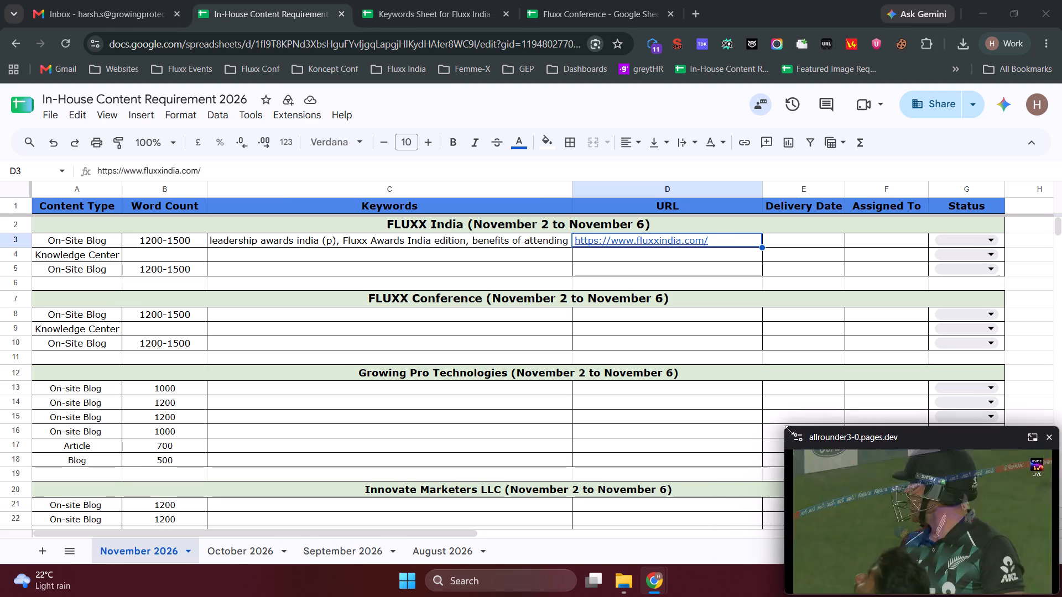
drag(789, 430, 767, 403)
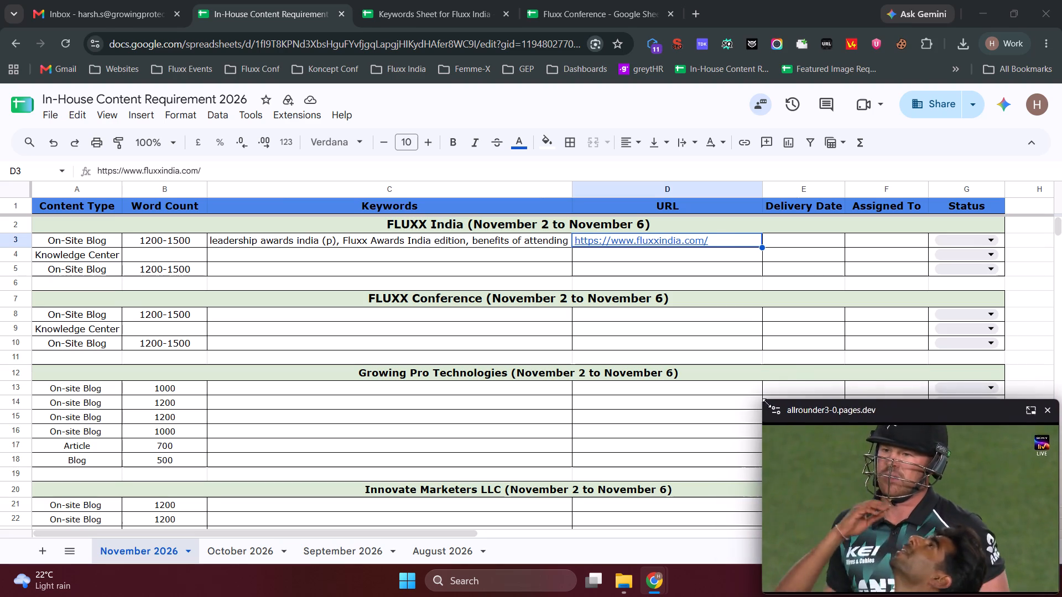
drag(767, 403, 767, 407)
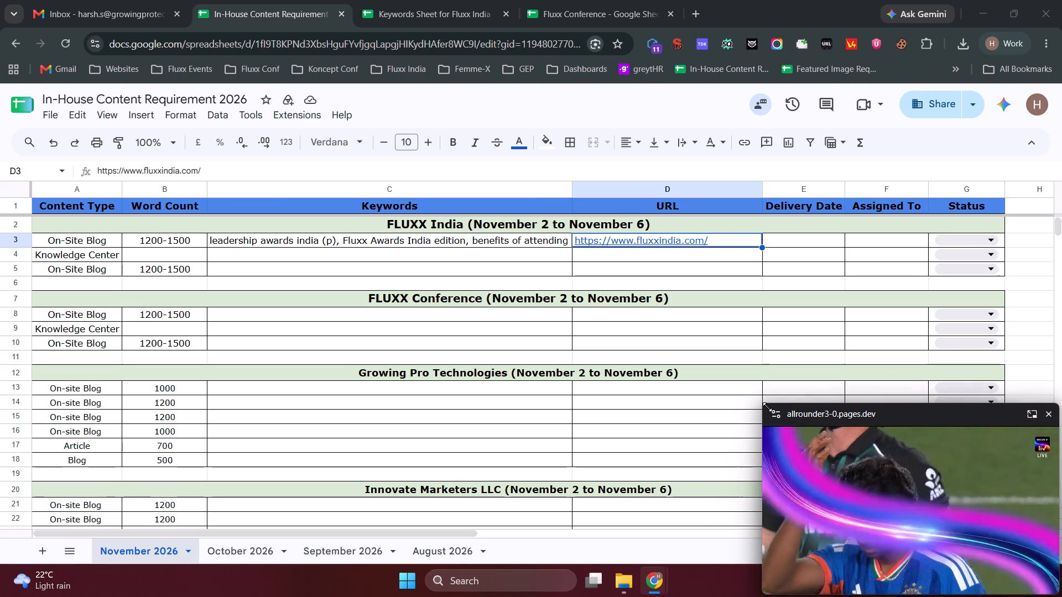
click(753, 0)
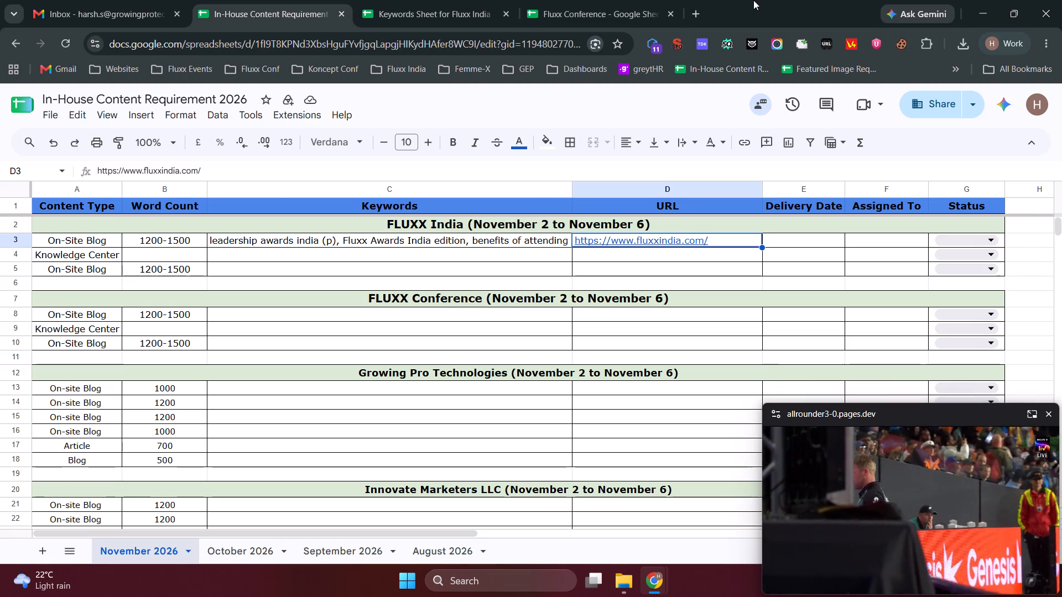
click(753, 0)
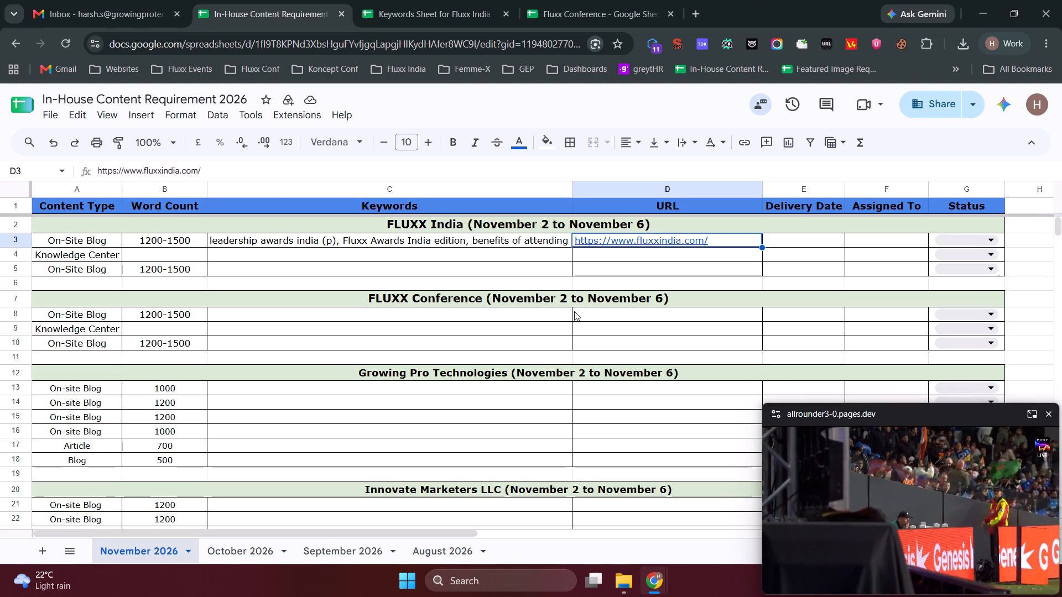
Select the Keywords cell of the second FLUXX India On-Site Blog row.
click(378, 240)
click(420, 270)
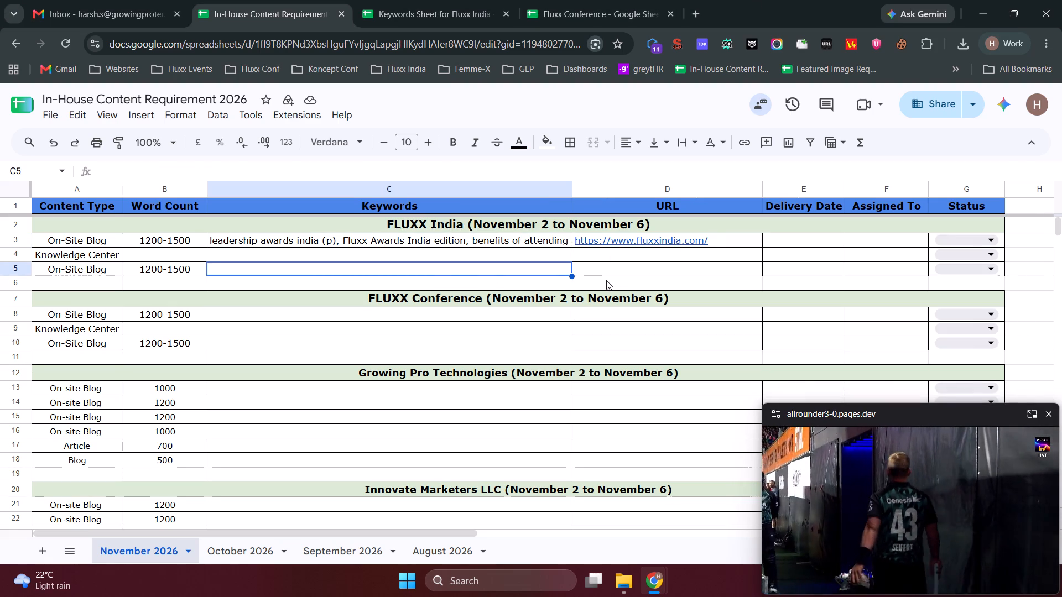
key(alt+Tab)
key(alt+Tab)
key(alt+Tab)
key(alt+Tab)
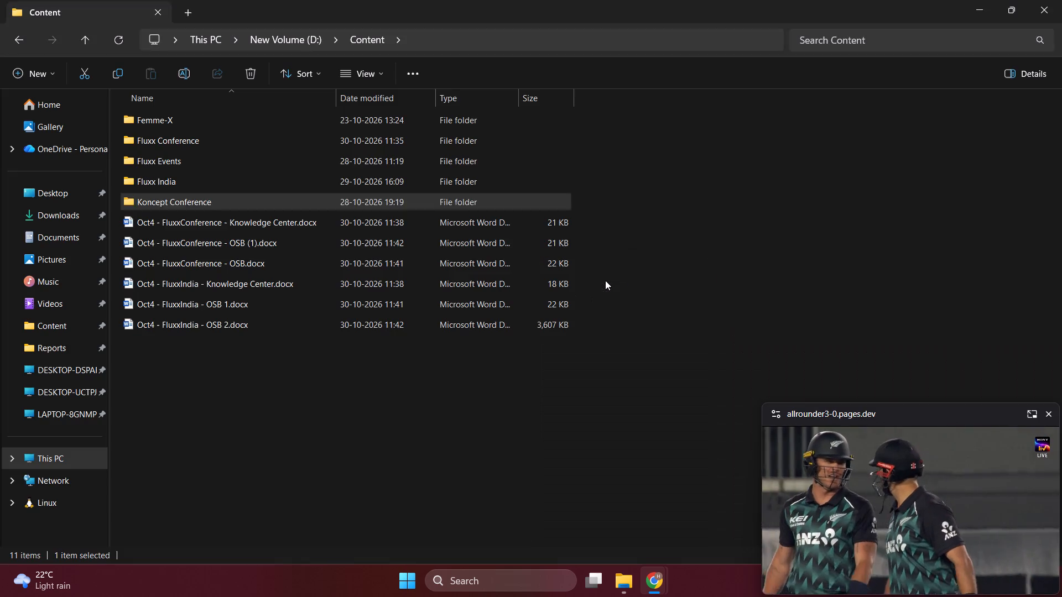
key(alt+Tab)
Copy the keyword "media partnership for awards event india" from the contact page group in the Fluxx India keyword sheet.
click(453, 4)
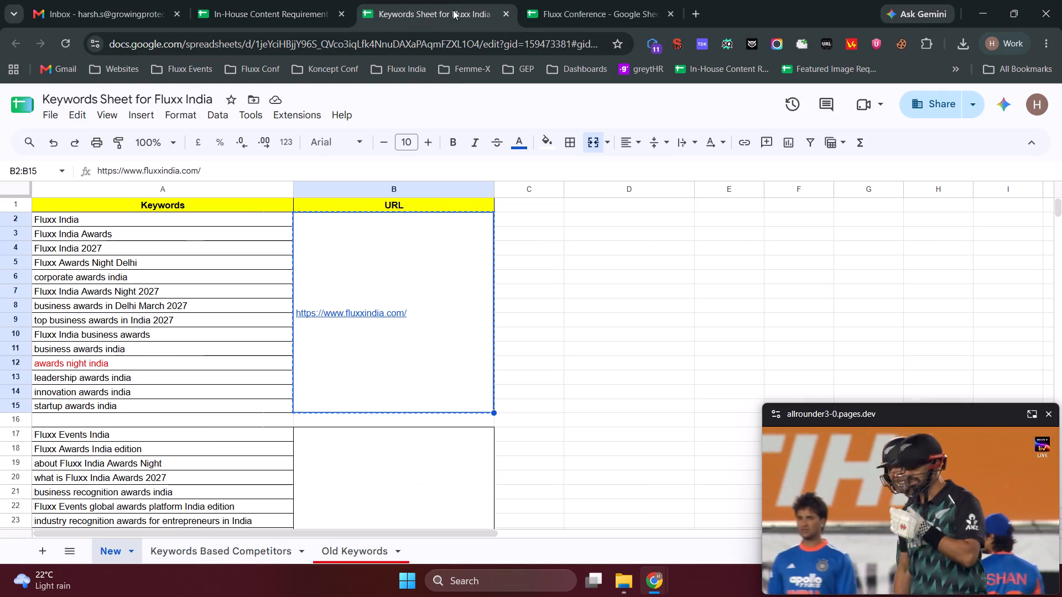
scroll(170, 354, down, 20)
scroll(170, 354, down, 4)
scroll(182, 357, up, 3)
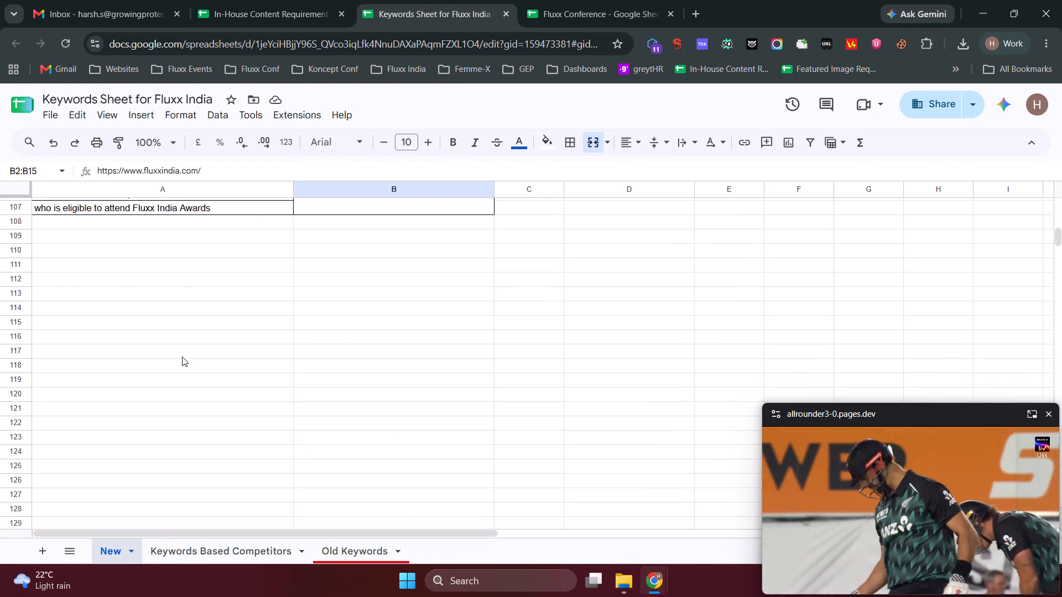
scroll(182, 357, up, 3)
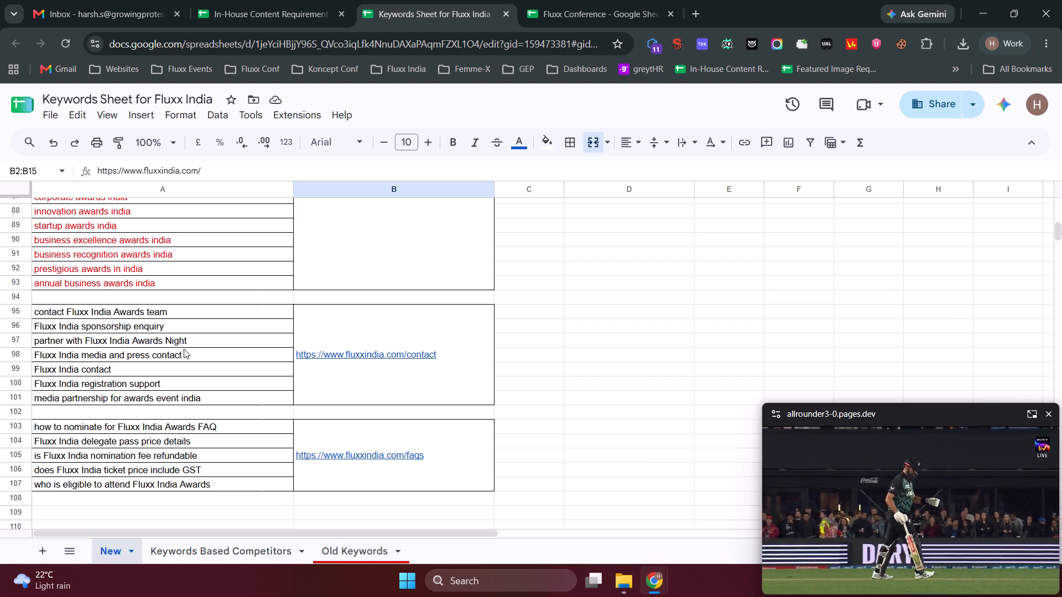
click(186, 344)
click(186, 357)
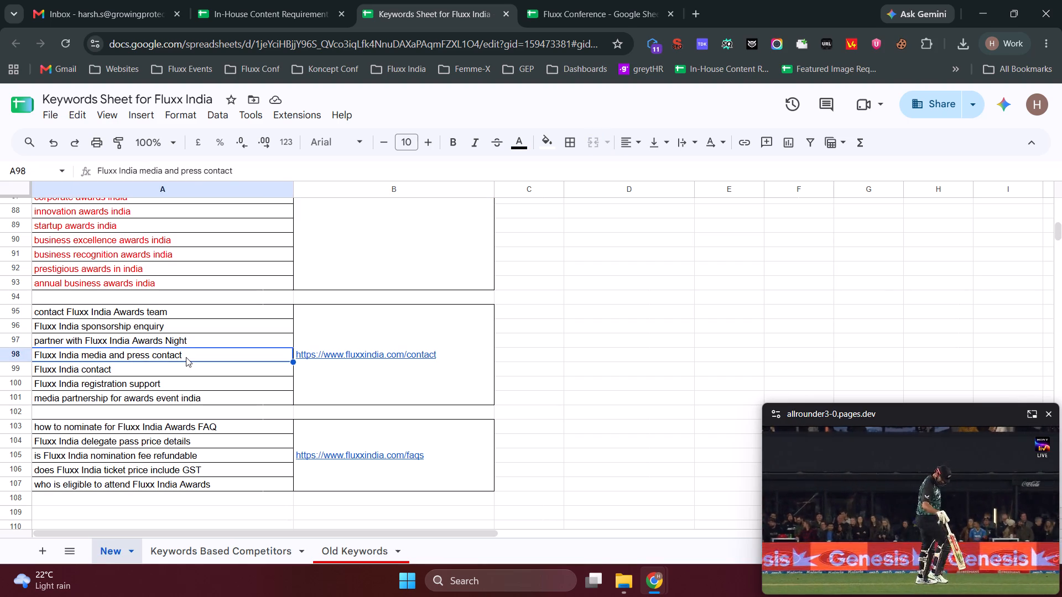
click(181, 372)
click(180, 381)
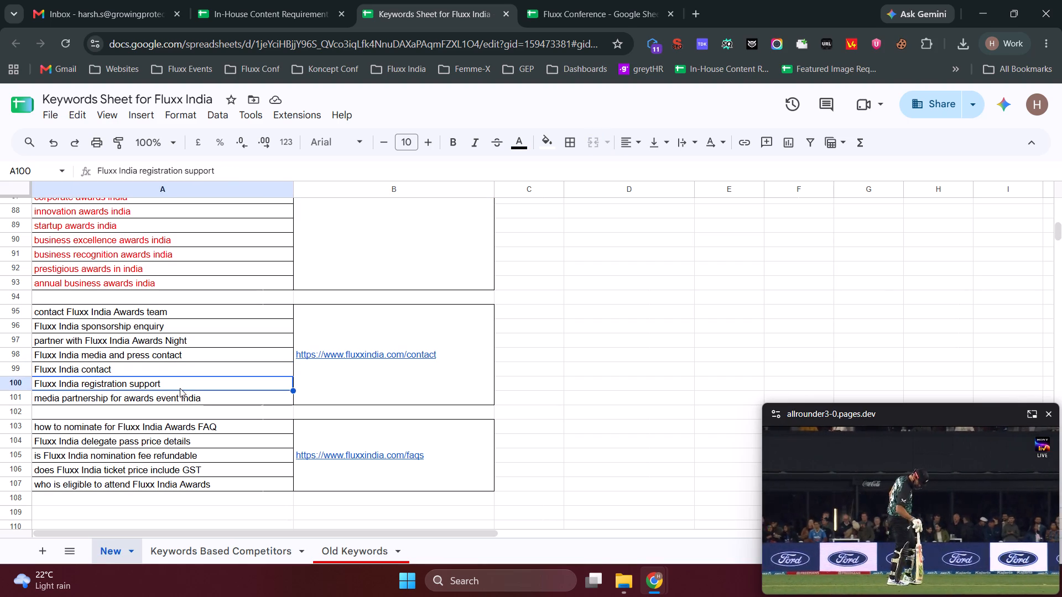
click(183, 400)
click(180, 385)
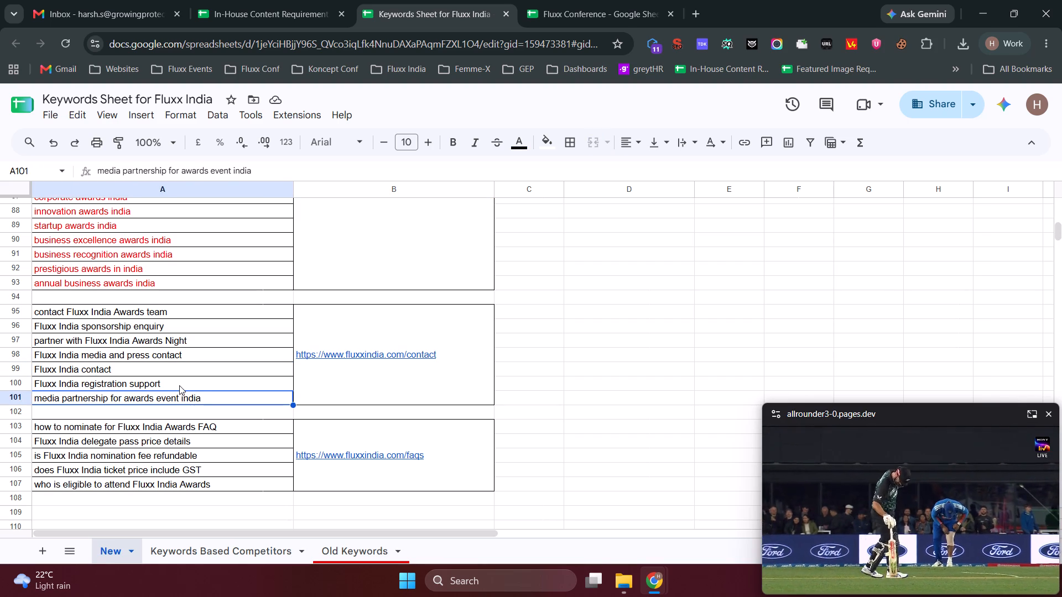
click(179, 385)
click(183, 399)
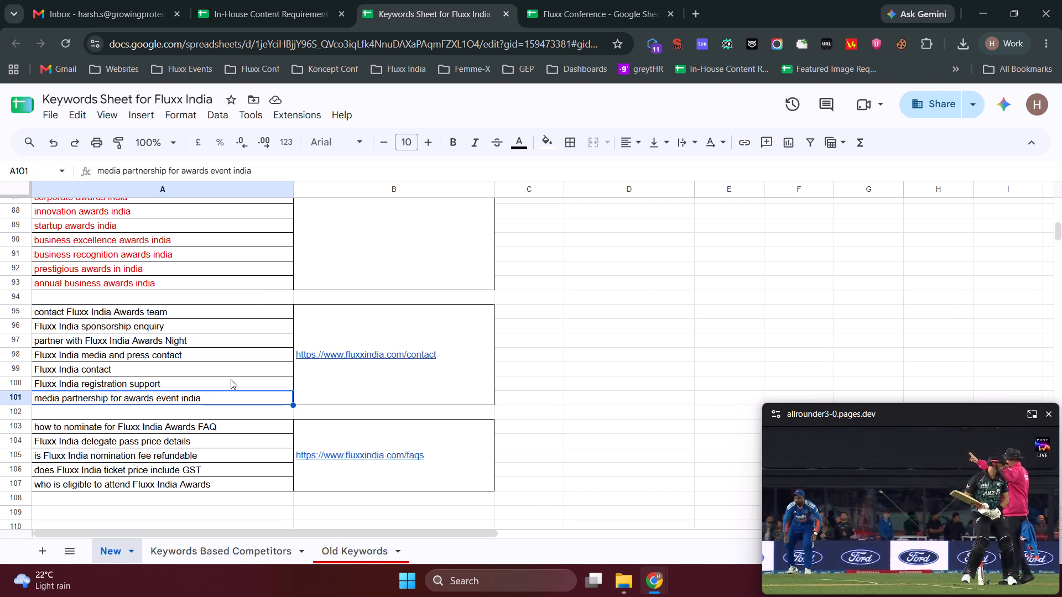
key(ctrl+c)
key(ctrl+c)
key(ctrl+c)
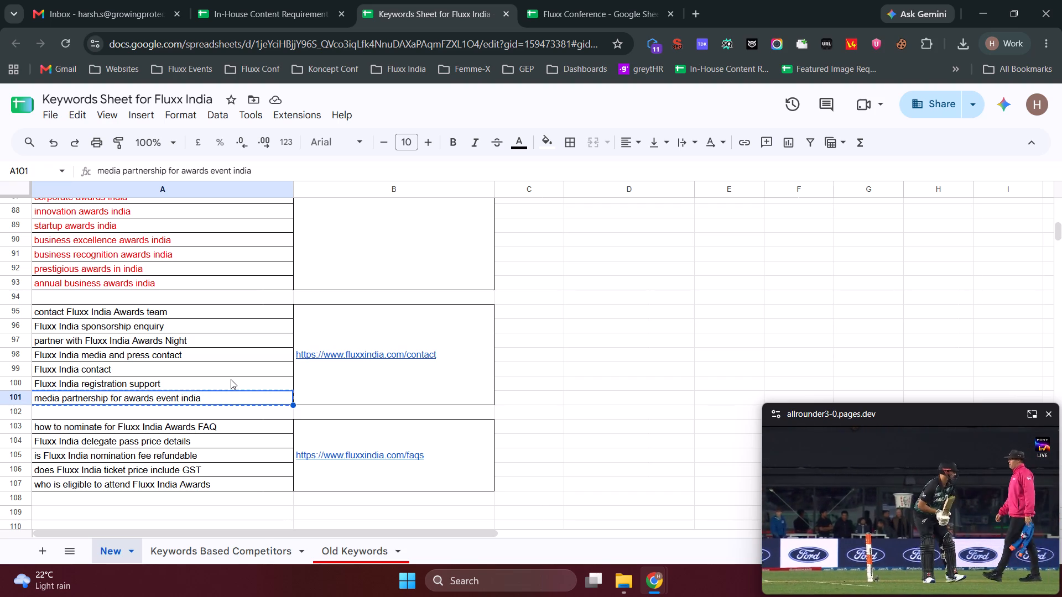
Also copy "how to nominate for Fluxx India Awards", "jury panel Fluxx India" and "business awards india" from their groups in the keyword sheet.
scroll(231, 379, up, 3)
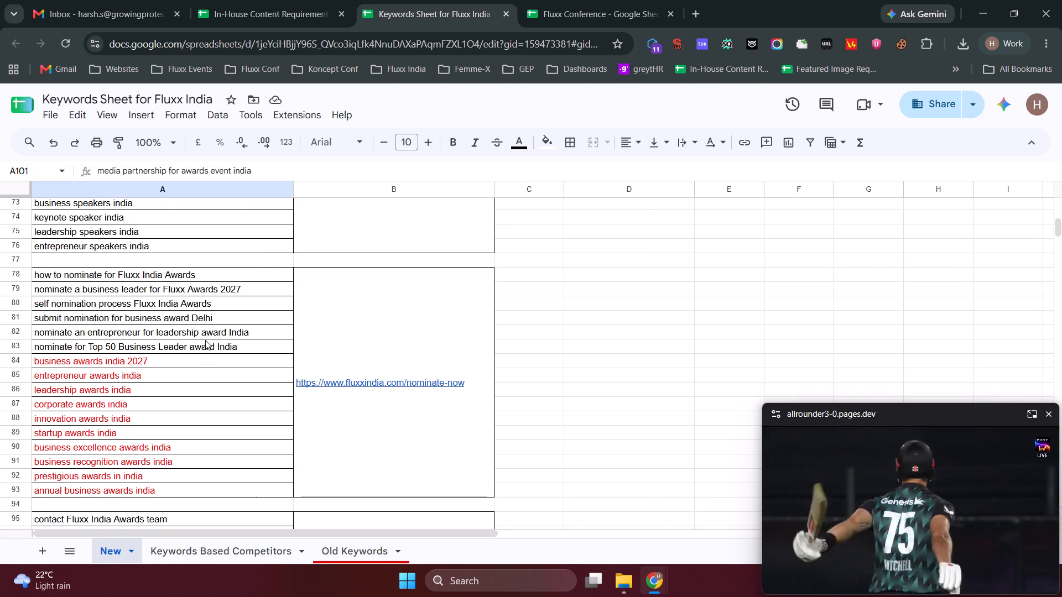
ctrl+click(188, 276)
scroll(176, 364, up, 3)
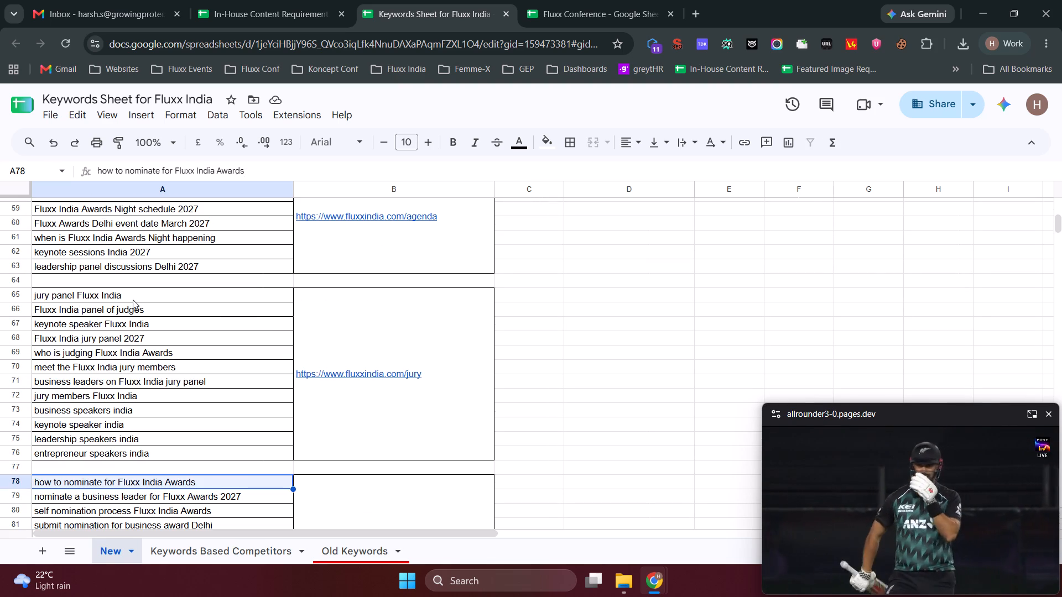
ctrl+click(170, 298)
scroll(186, 386, up, 3)
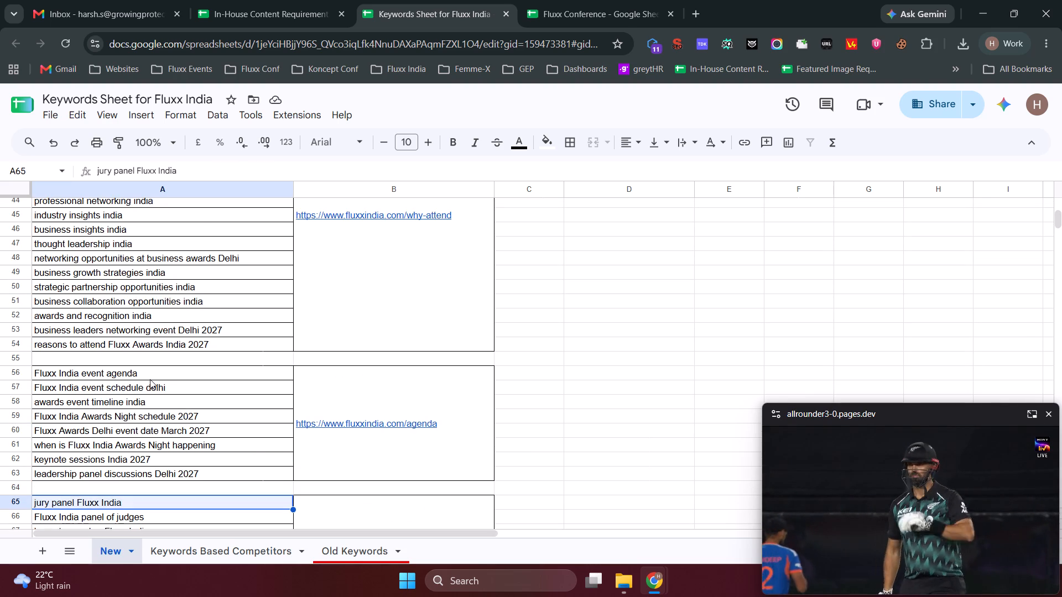
scroll(150, 379, up, 7)
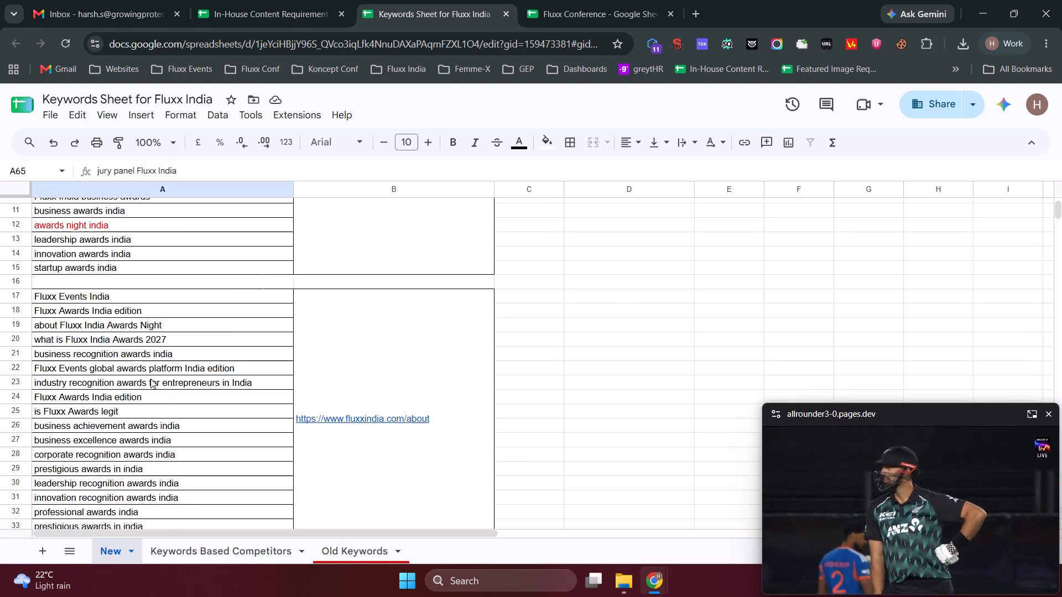
scroll(150, 379, up, 5)
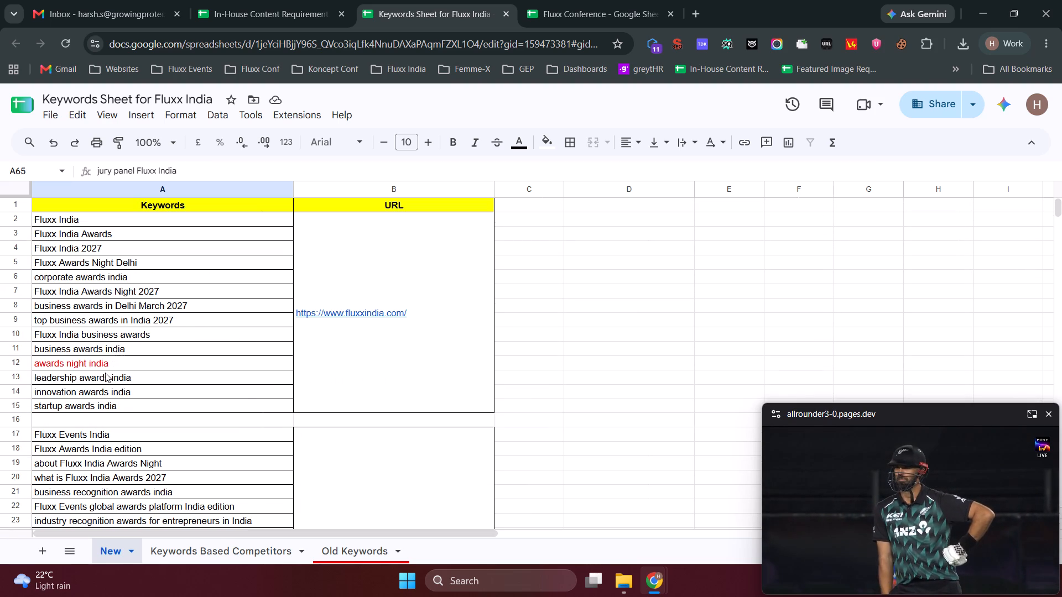
ctrl+click(139, 353)
key(ctrl+c)
key(ctrl+c)
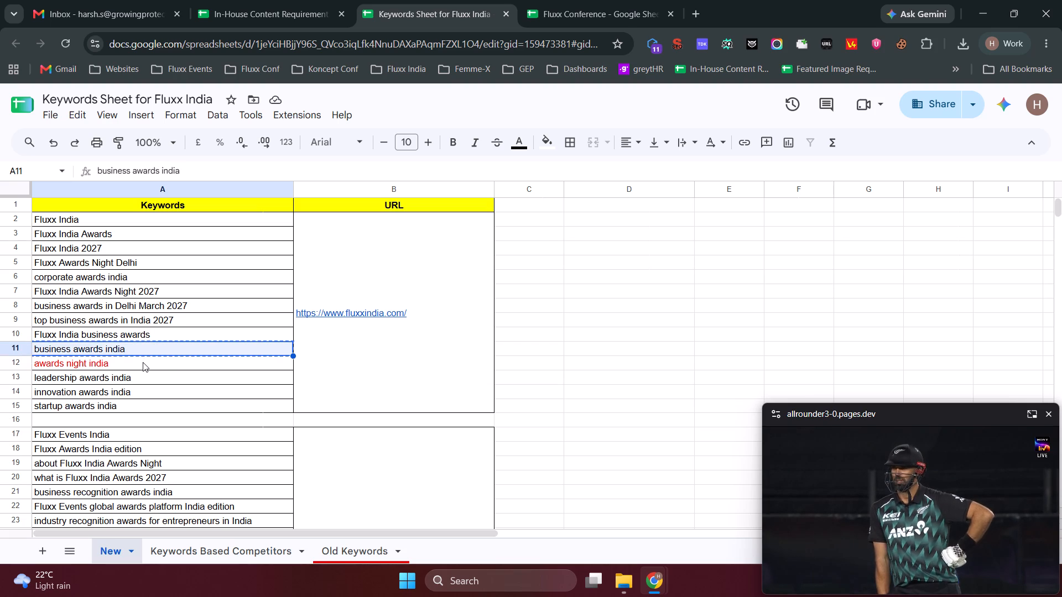
Paste the four collected keywords into the Keywords cell of the second FLUXX India On-Site Blog row in the content requirement sheet.
click(282, 0)
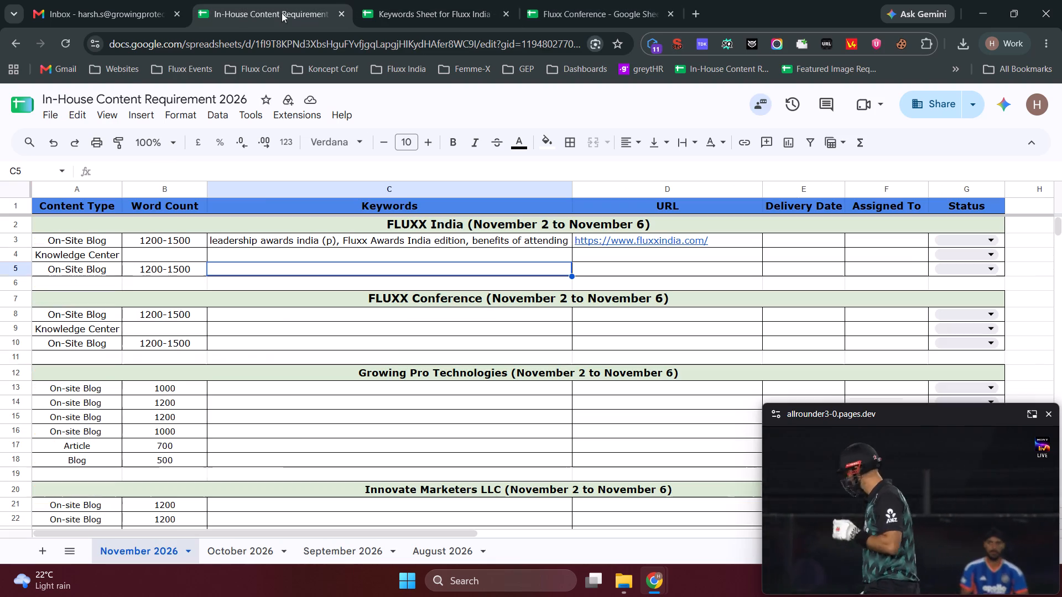
click(287, 173)
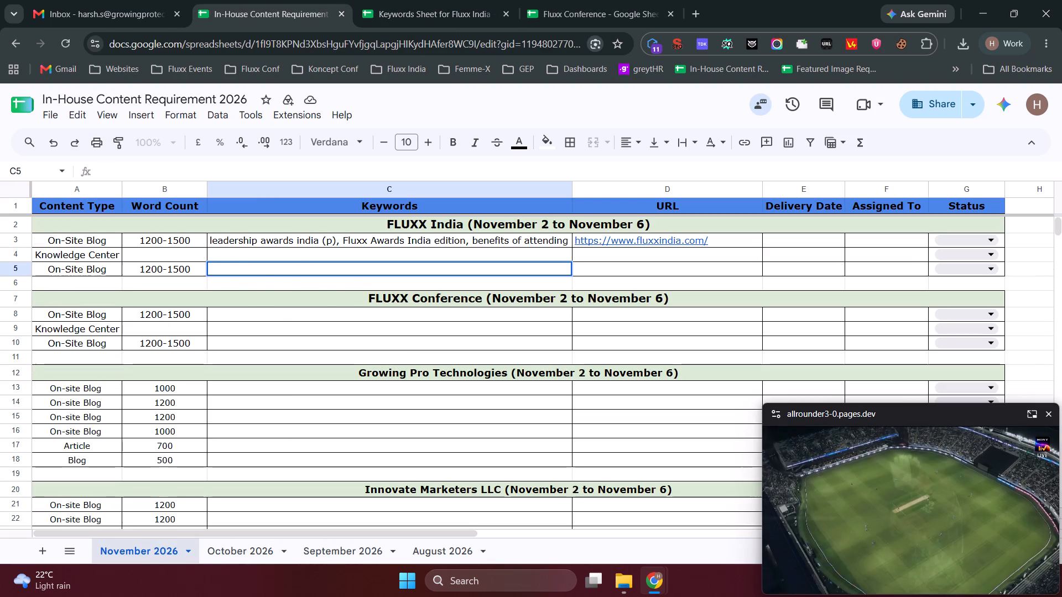
key(ctrl+v)
Move "media partnership for awards event india" from the end of the keyword cell to its beginning, removing the empty last line.
drag(413, 296, 226, 294)
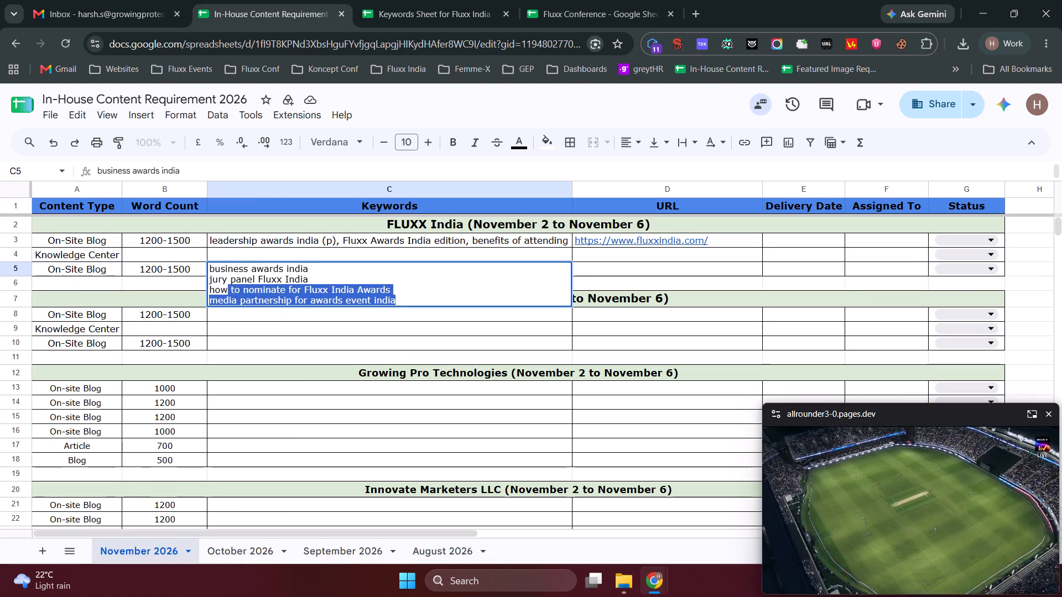
drag(226, 294, 211, 298)
key(ctrl+x)
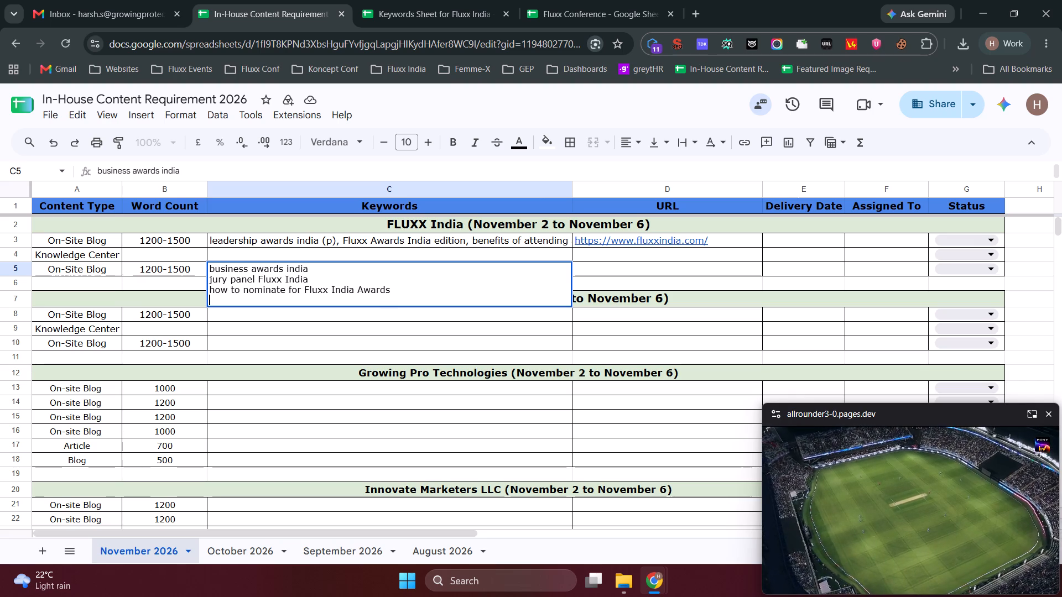
key(BackSpace)
key(ctrl+Up)
key(ctrl+Up)
key(ctrl+Up)
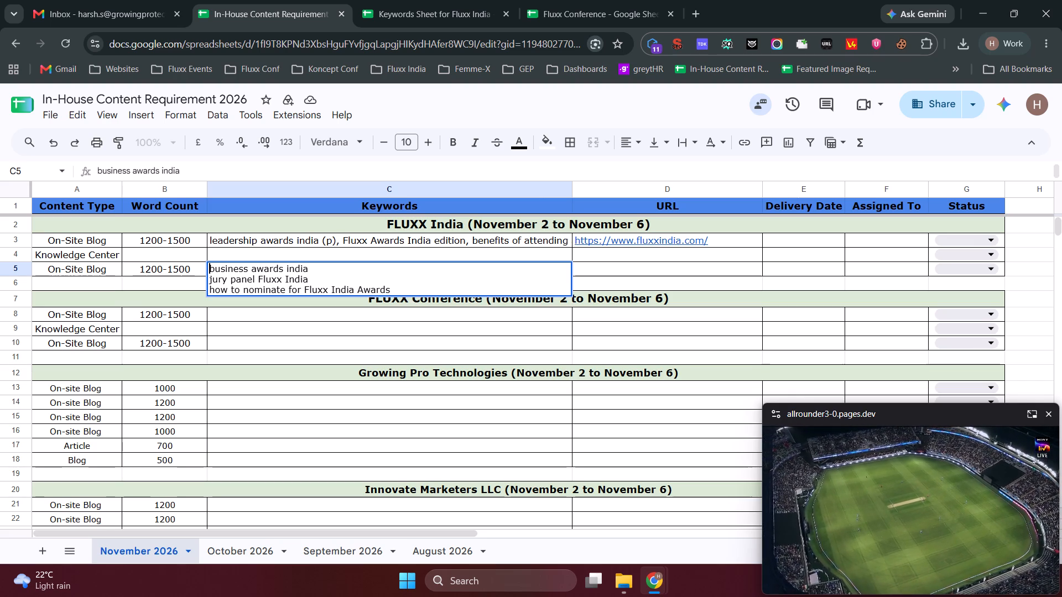
key(ctrl+Left)
key(ctrl+v)
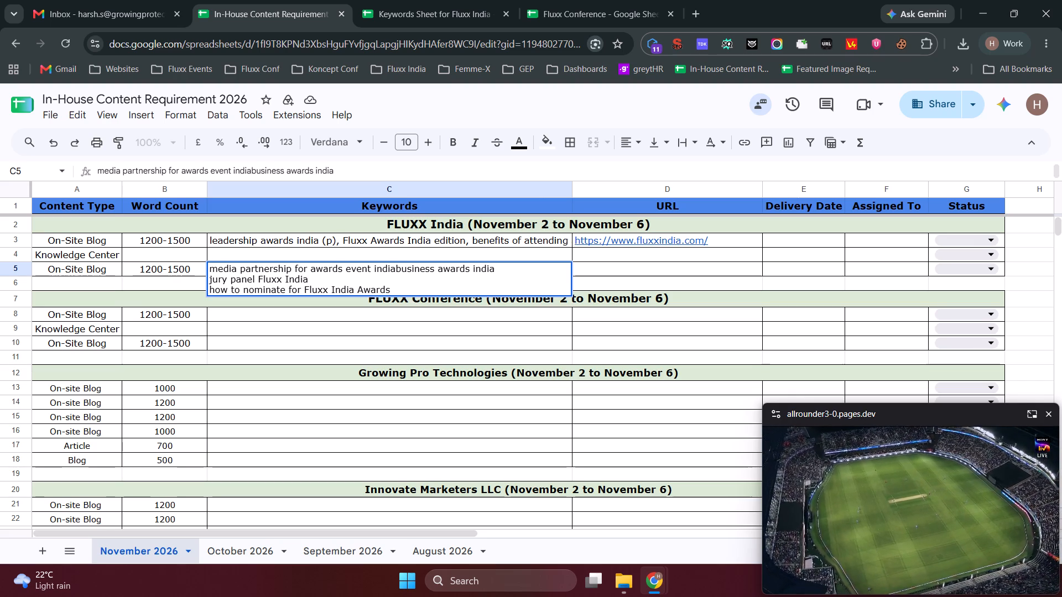
Add "(p)" after "media partnership for awards event india", separate it from "business awards india" with a comma and space, and commit the cell.
key(space)
text(())
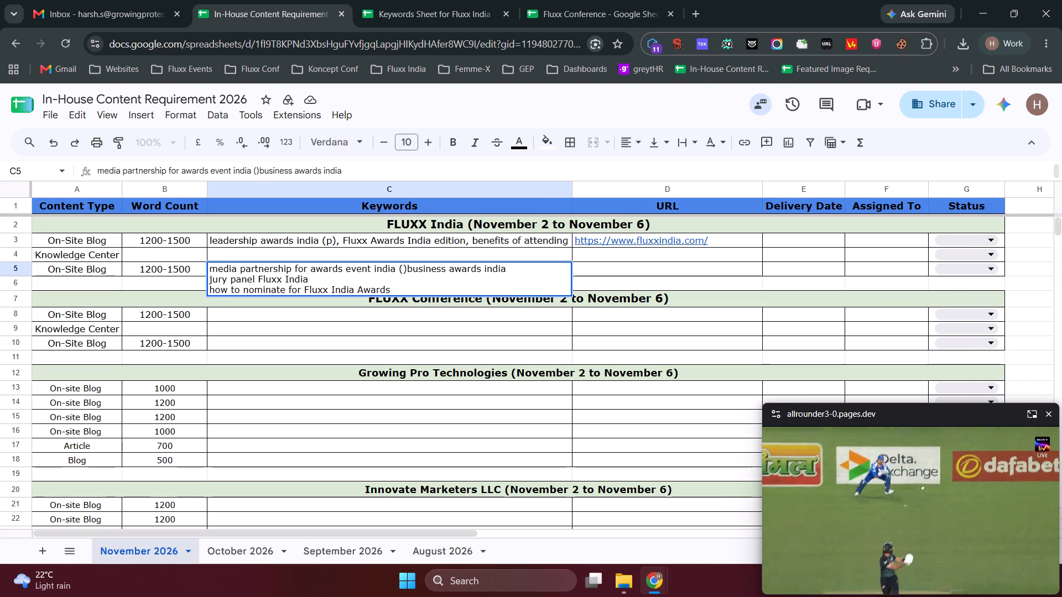
key(Left)
key(p)
key(Right)
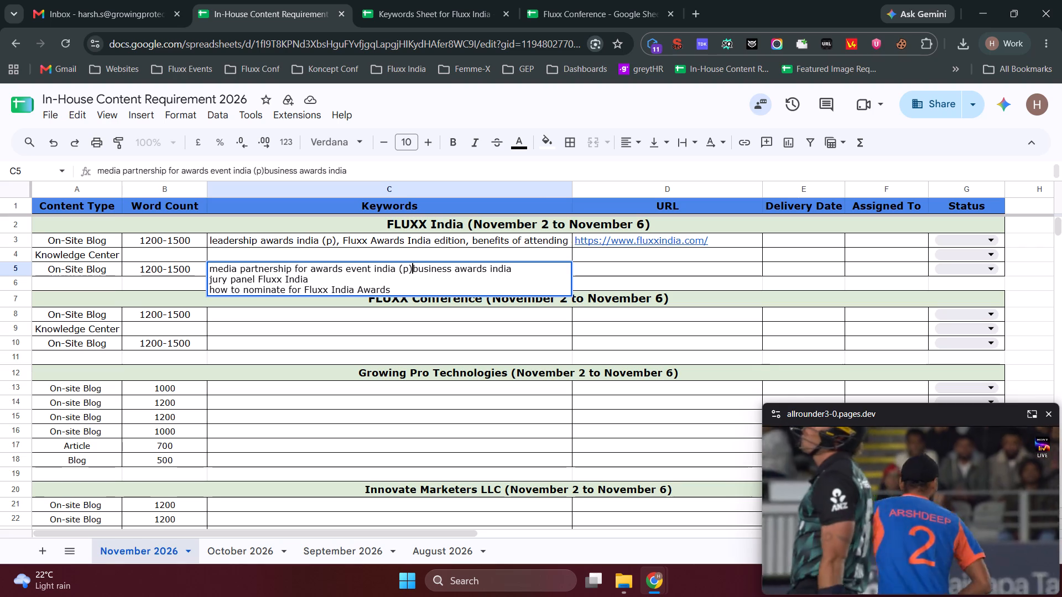
text(,)
key(space)
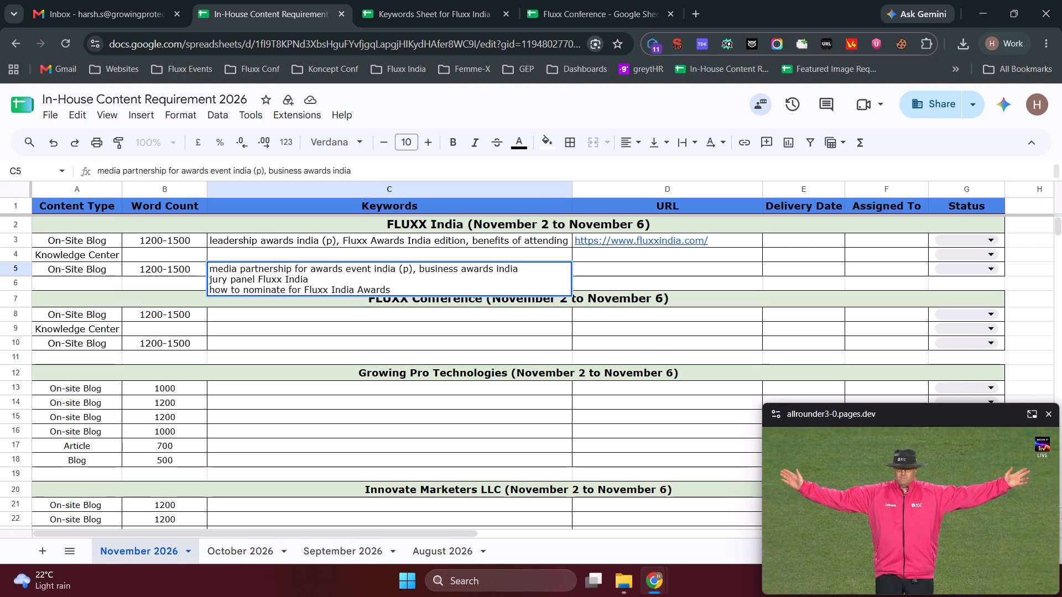
key(shift+Return)
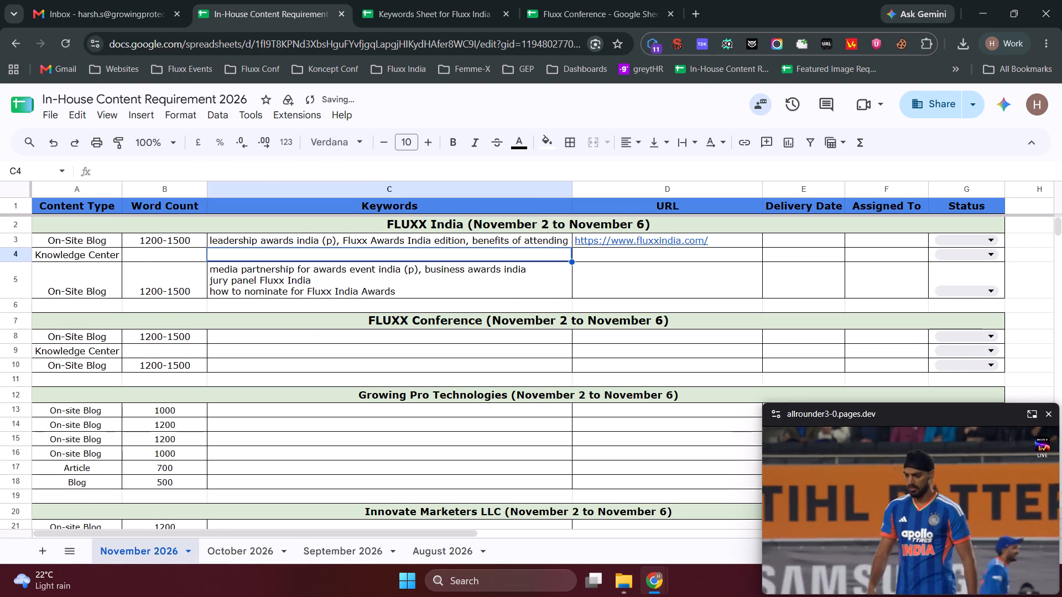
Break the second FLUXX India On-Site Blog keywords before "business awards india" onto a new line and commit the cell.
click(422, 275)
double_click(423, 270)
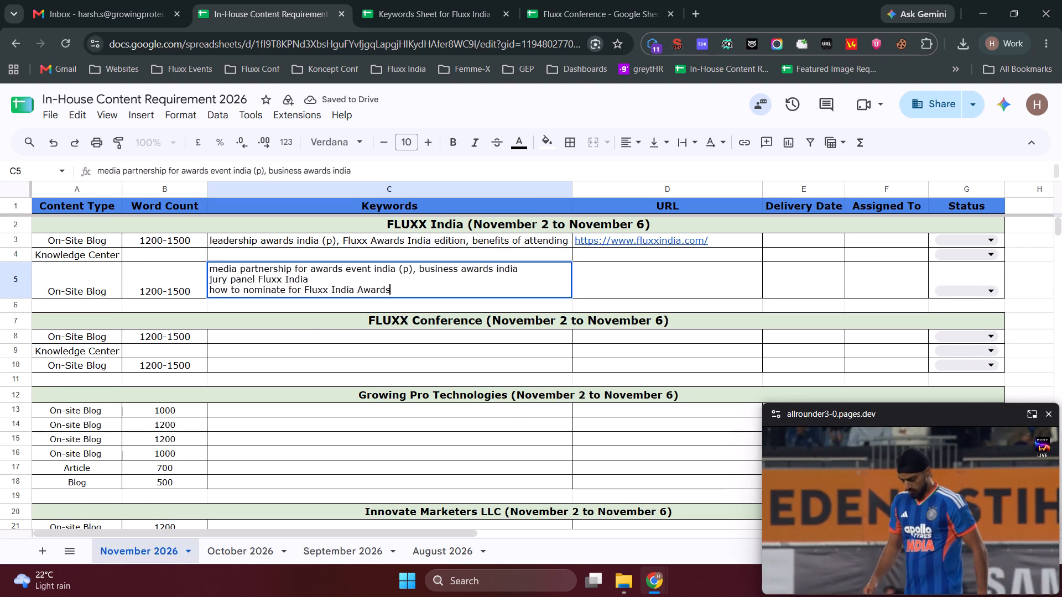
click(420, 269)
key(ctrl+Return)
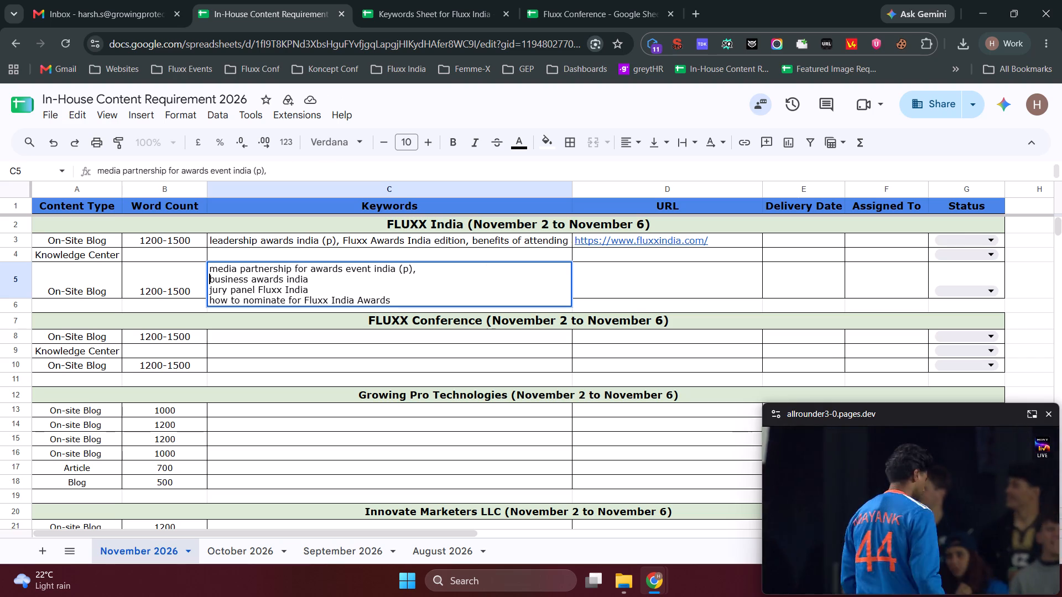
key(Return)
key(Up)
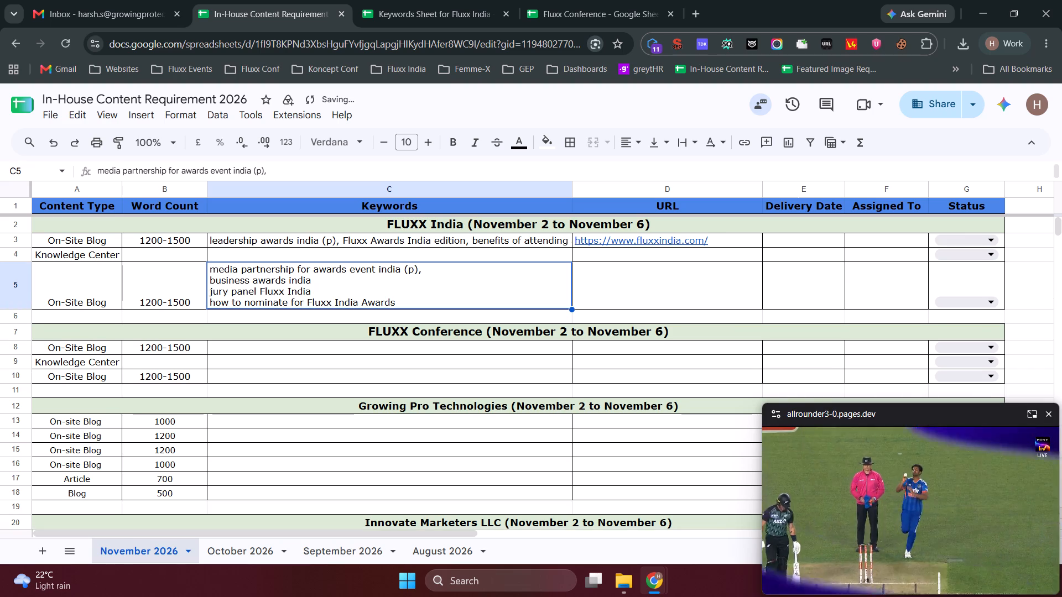
Join "how to nominate for Fluxx India Awards" to "jury panel Fluxx India" on one line, separated by a comma and space.
double_click(372, 290)
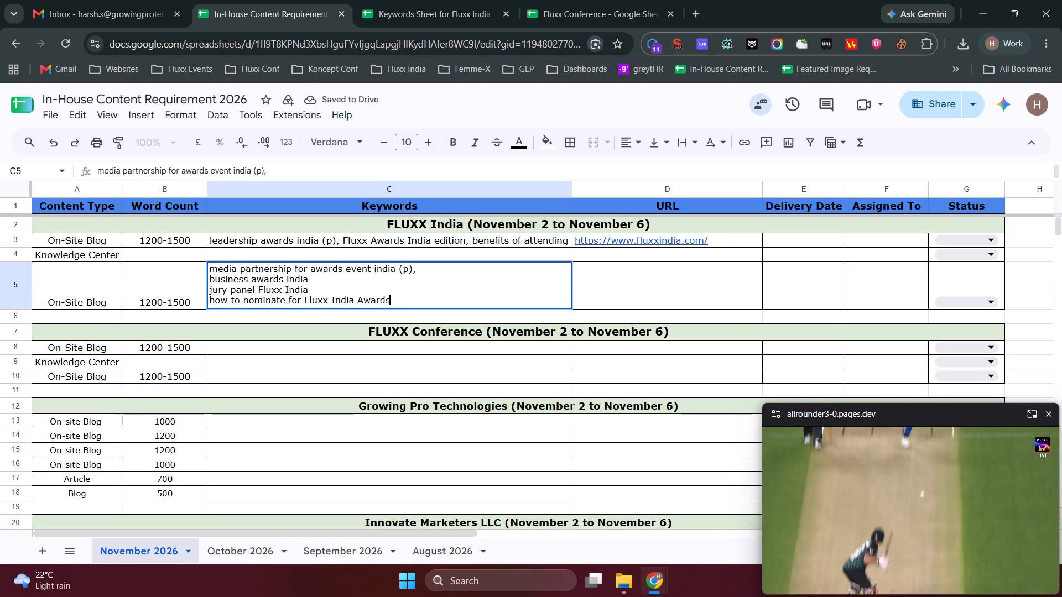
key(ctrl+Left)
key(ctrl+Left)
key(ctrl+Left)
key(ctrl+Left)
key(ctrl+Left)
key(ctrl+Left)
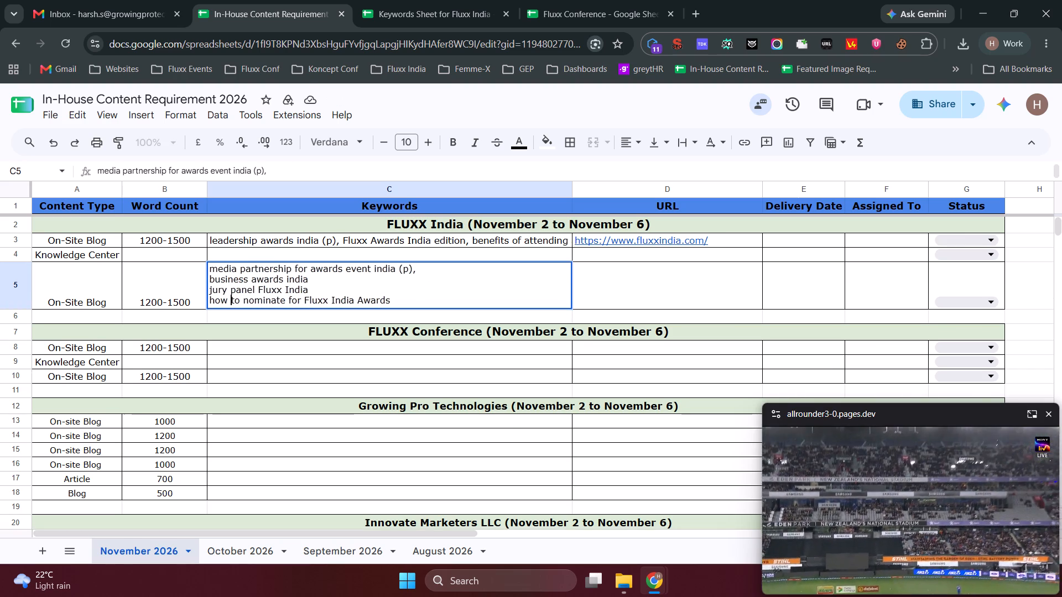
key(ctrl+Left)
key(BackSpace)
text(,)
key(space)
Join "jury panel Fluxx India" to "business awards india" on one line, separated by a comma and space.
key(ctrl+Left)
key(ctrl+Left)
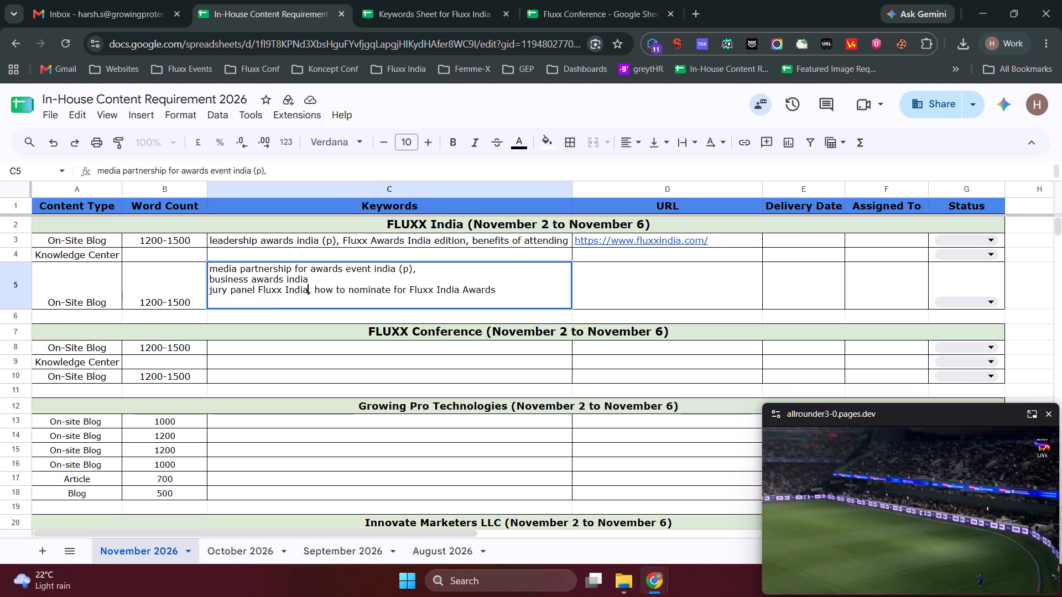
key(ctrl+Left)
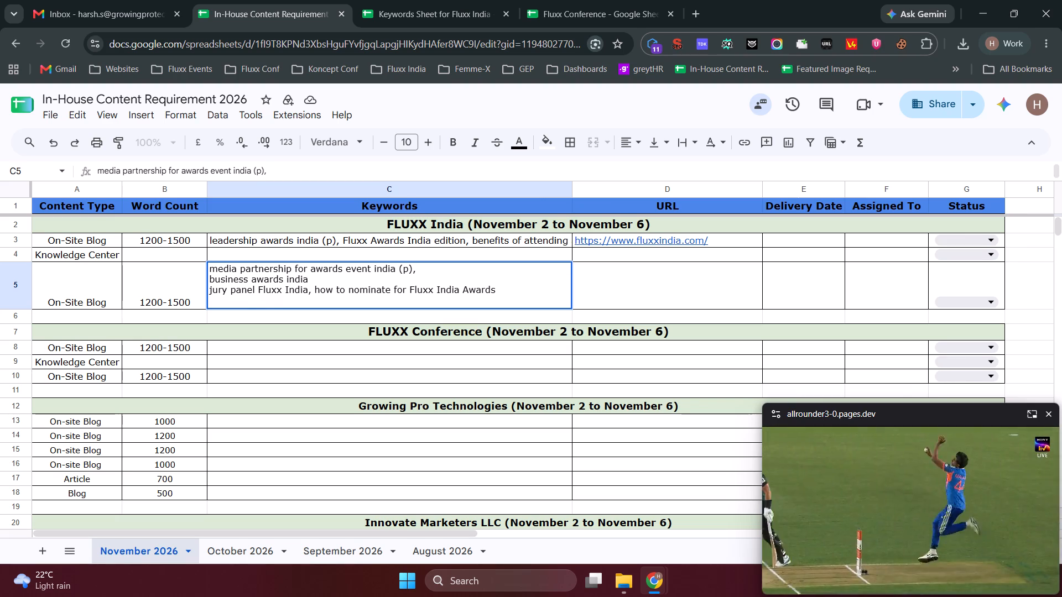
key(ctrl+Left)
key(ctrl+Left)
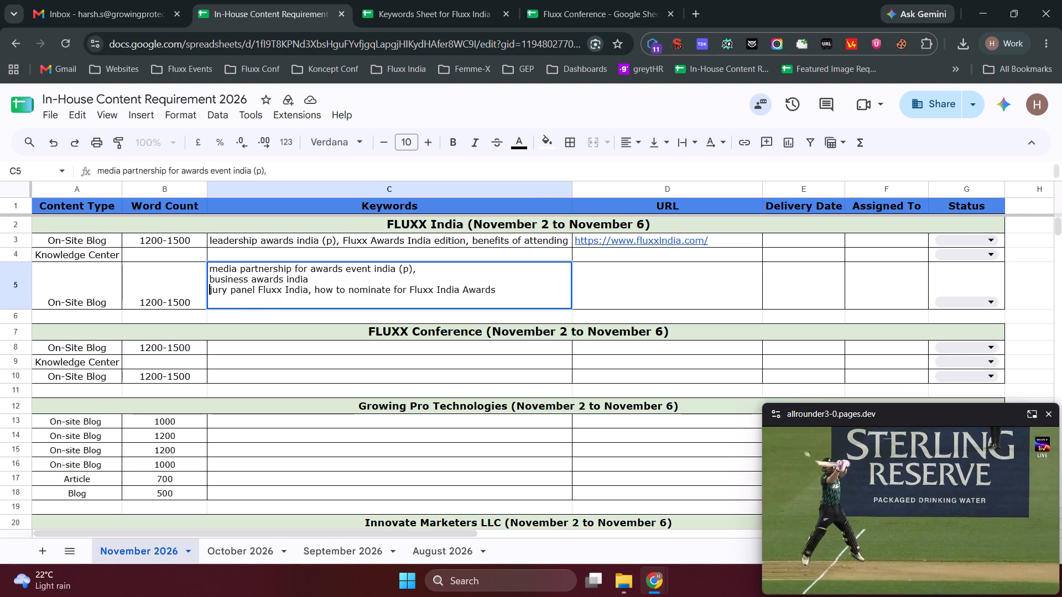
key(BackSpace)
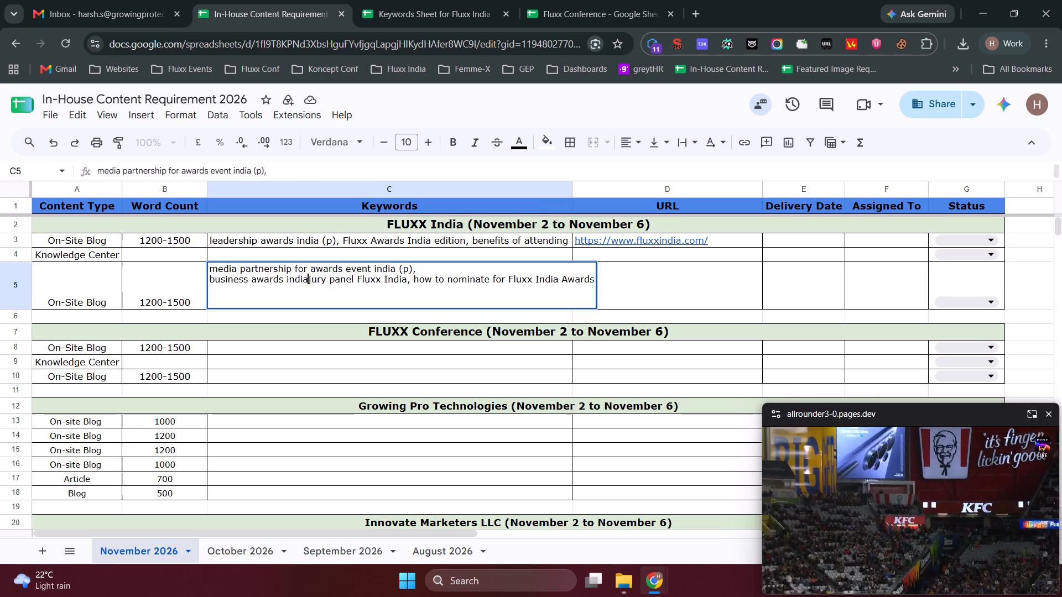
text(,)
key(space)
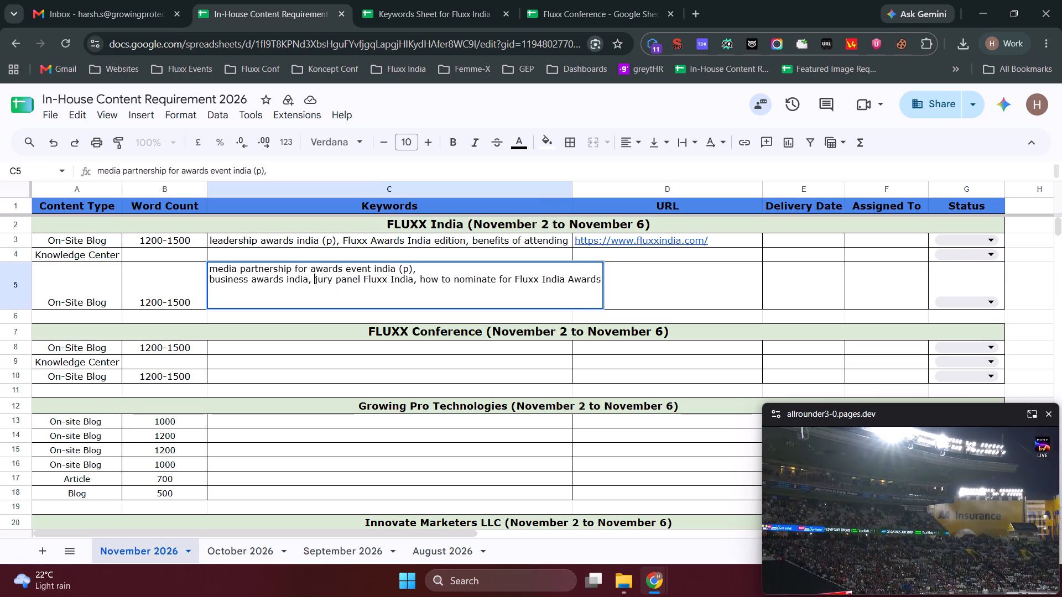
Remove the line break before "business awards india" so all four keywords form a single comma-separated line, and commit the cell.
key(ctrl+Left)
key(ctrl+Down)
key(ctrl+Left)
key(ctrl+Left)
key(ctrl+Left)
key(ctrl+Left)
key(ctrl+Left)
key(ctrl+Left)
key(ctrl+Left)
key(ctrl+Left)
key(ctrl+Left)
key(ctrl+Left)
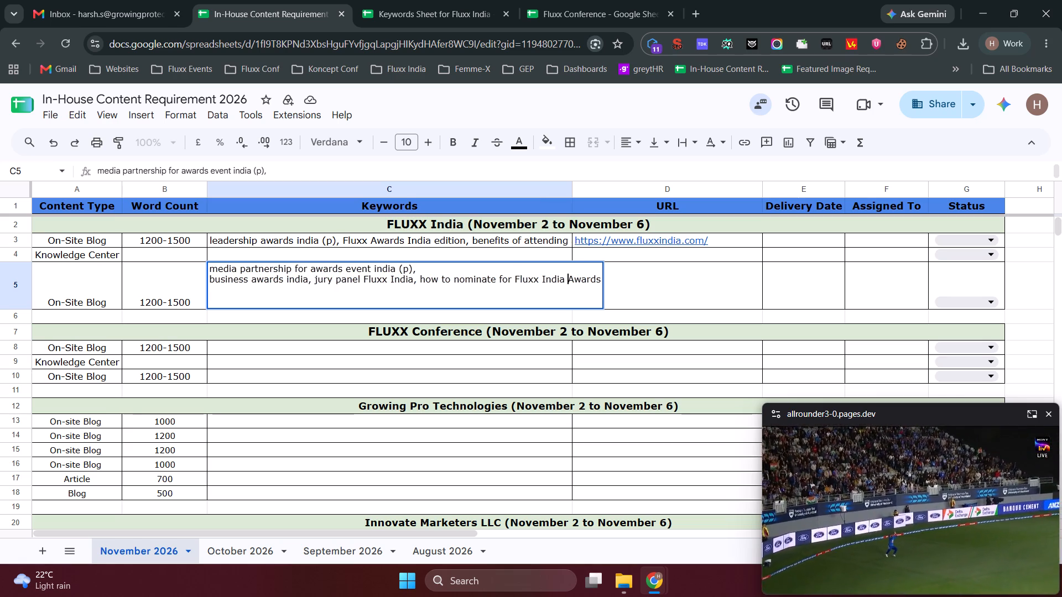
key(ctrl+Left)
key(ctrl+Left)
key(ctrl+Left)
key(ctrl+Left)
key(ctrl+Left)
key(ctrl+Left)
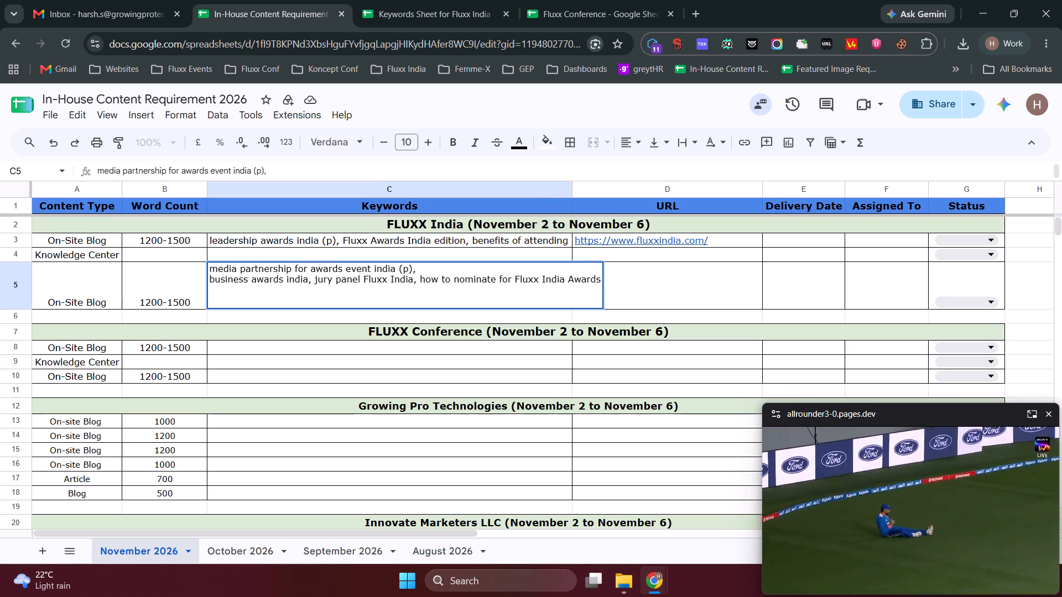
key(BackSpace)
key(Return)
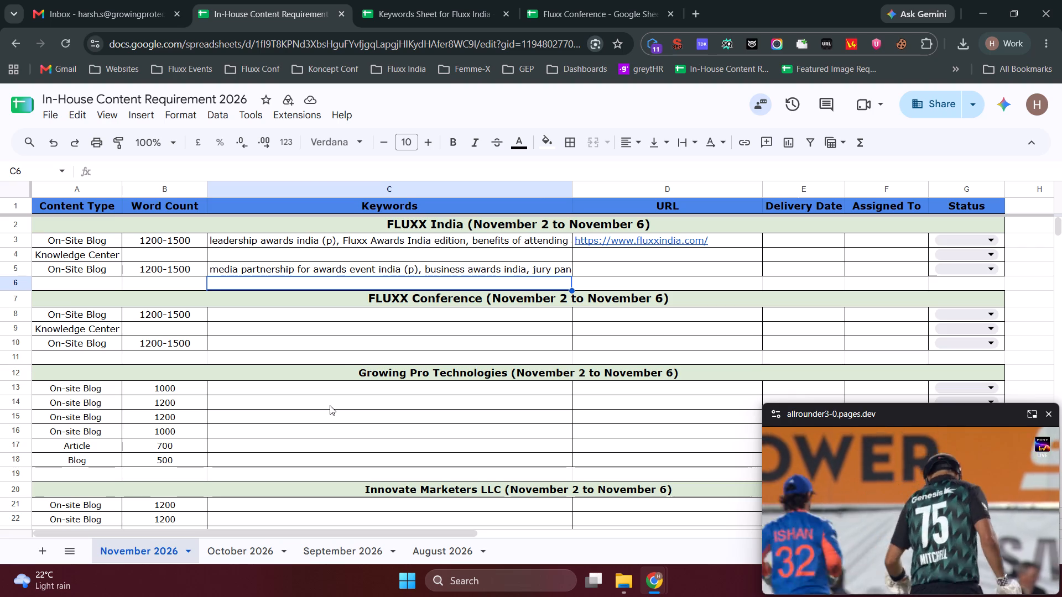
click(455, 268)
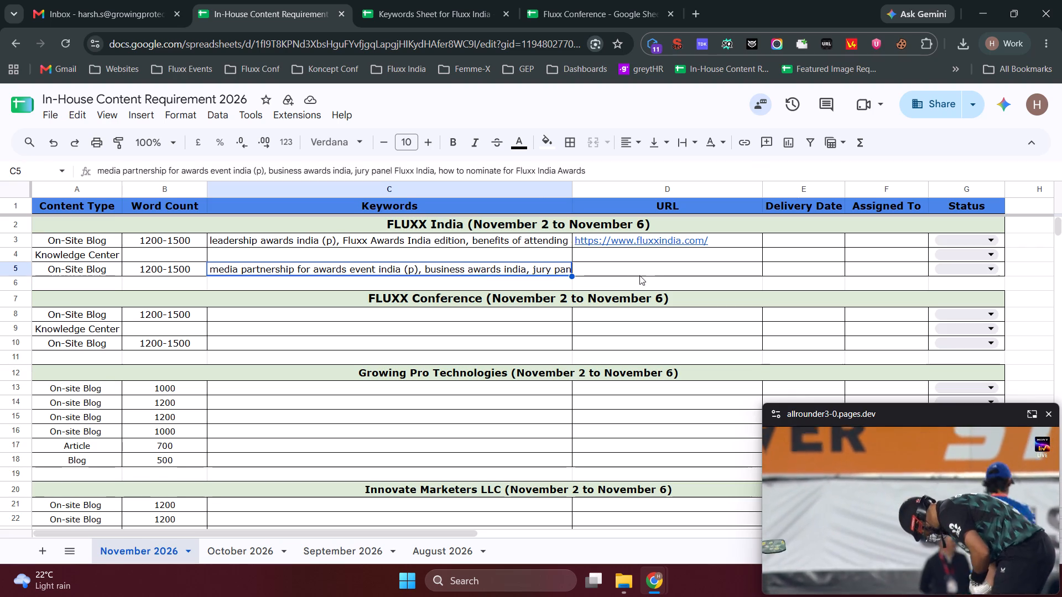
click(645, 274)
key(alt+Tab)
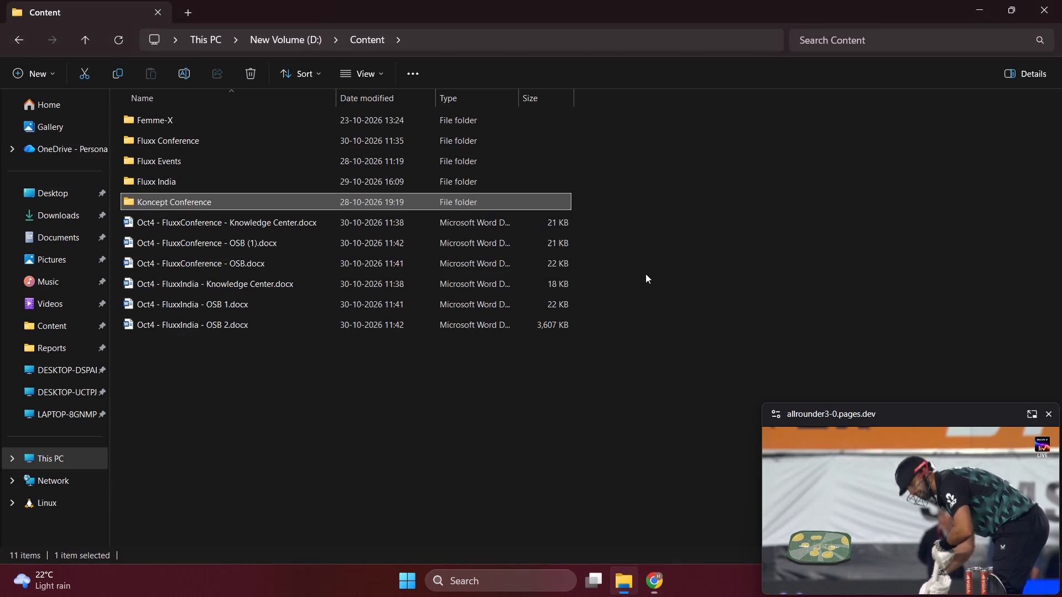
key(alt+Tab)
click(391, 0)
scroll(431, 384, down, 10)
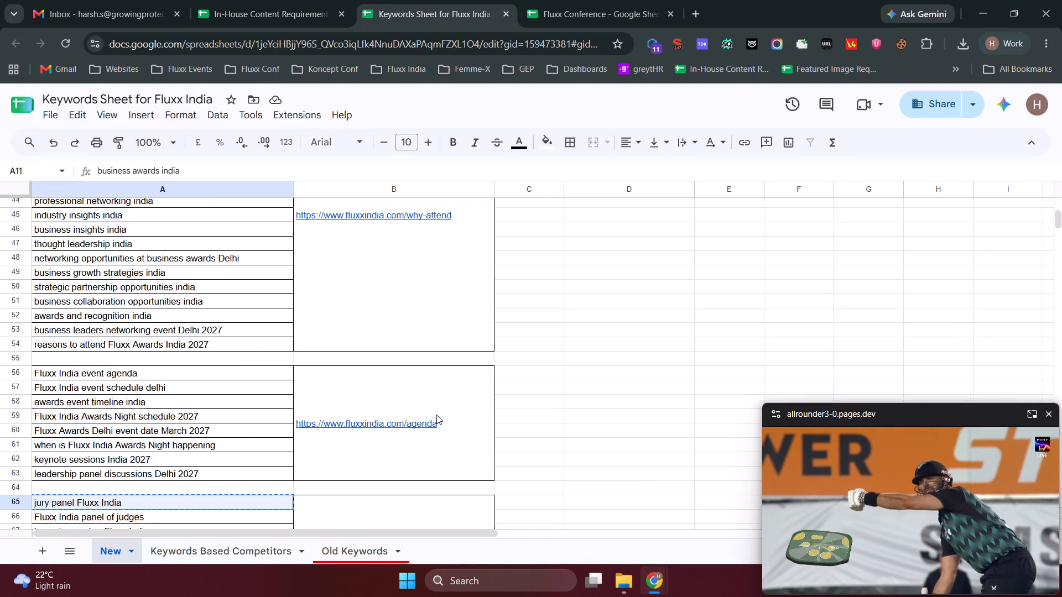
scroll(436, 415, down, 14)
scroll(410, 426, up, 5)
click(457, 315)
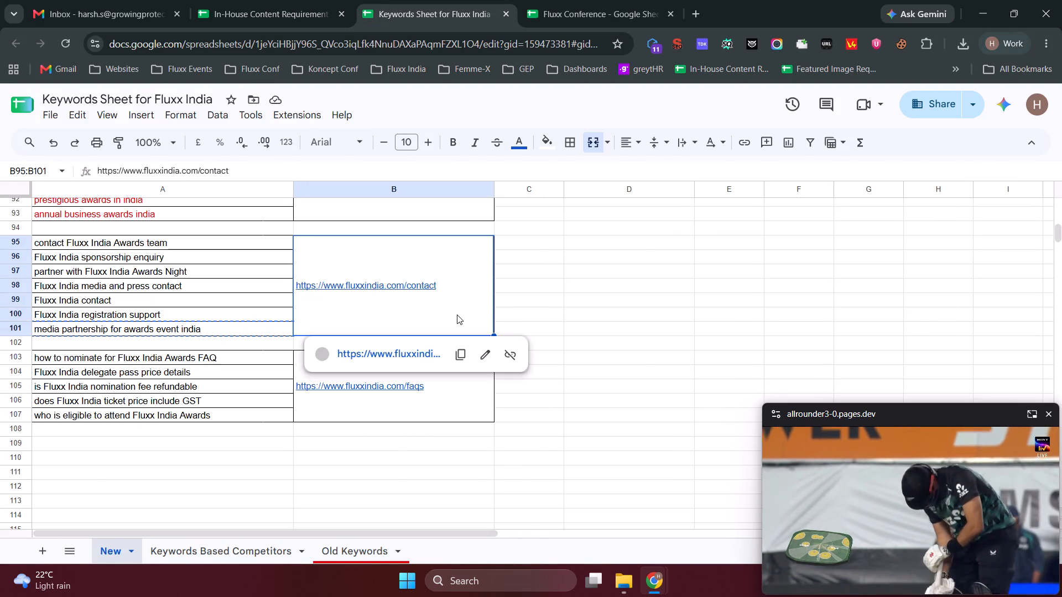
key(ctrl+c)
key(ctrl+c)
key(alt+Tab)
key(alt+Tab)
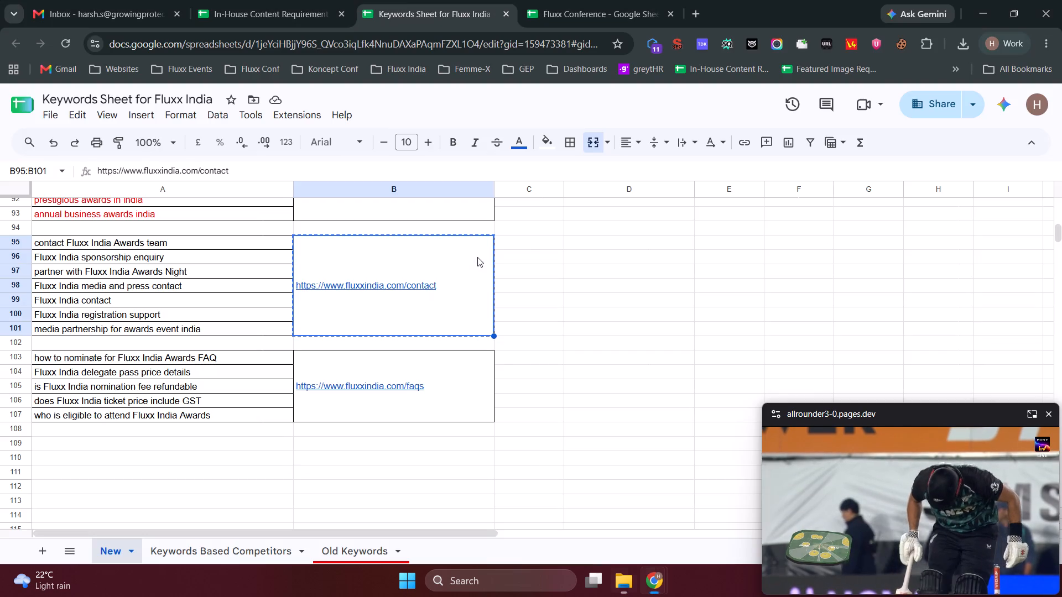
click(304, 0)
key(ctrl+shift+v)
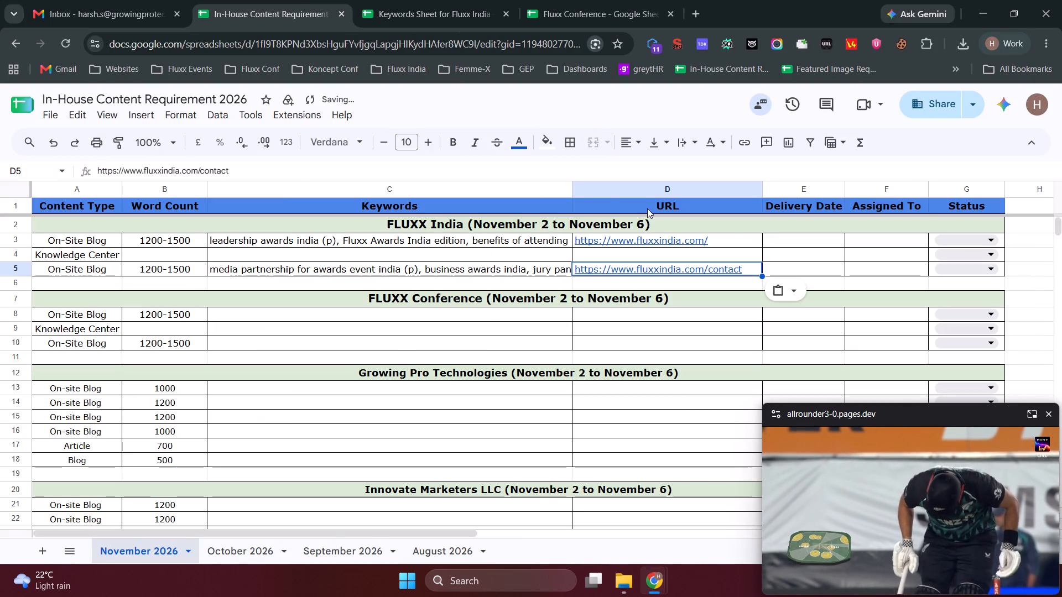
Close the Fluxx India keyword sheet and switch to the Fluxx Conference keyword sheet.
click(413, 315)
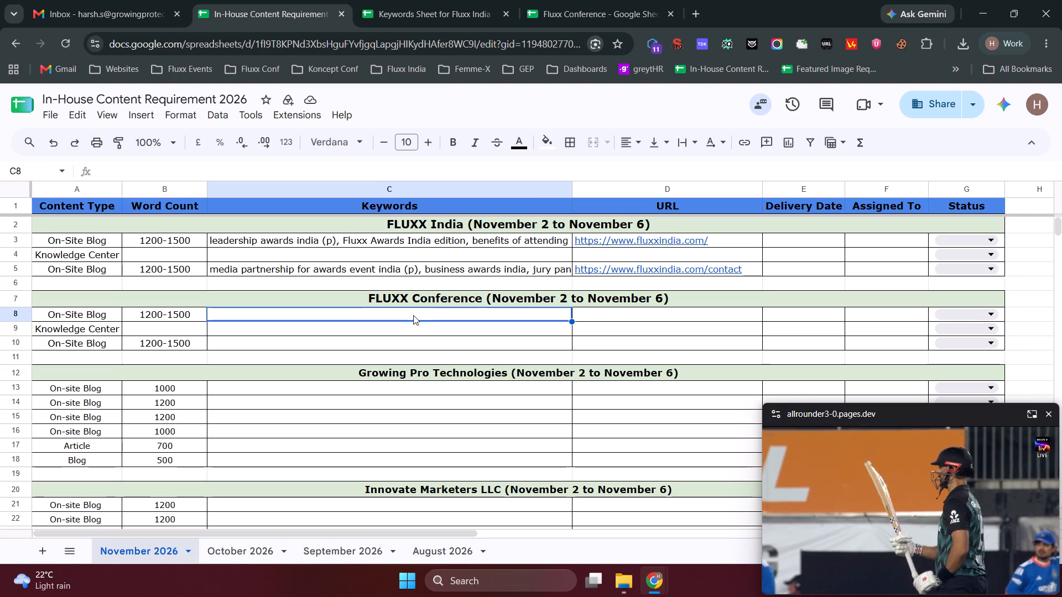
click(510, 12)
click(423, 2)
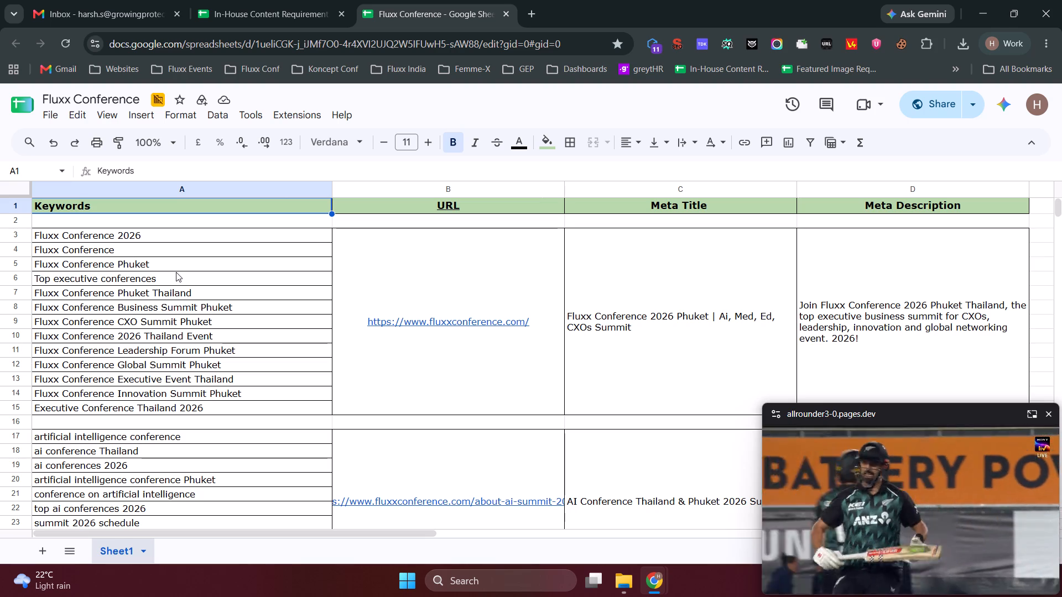
Select "Fluxx Conference Business Summit Phuket", "biggest ai conferences" and "education business summit" together from their groups in the Fluxx Conference sheet.
click(175, 294)
click(186, 310)
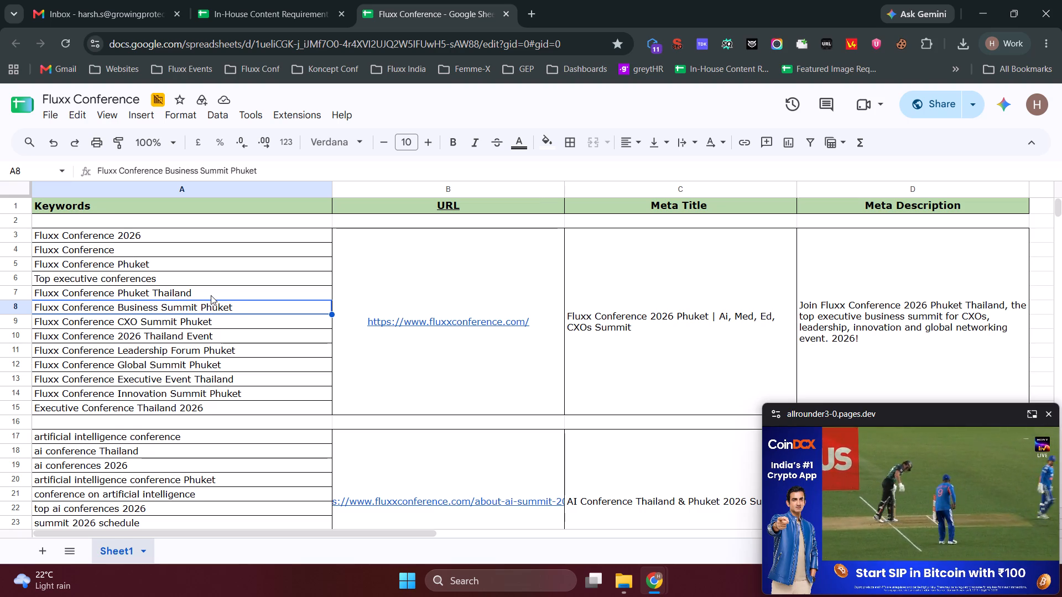
scroll(211, 295, down, 1)
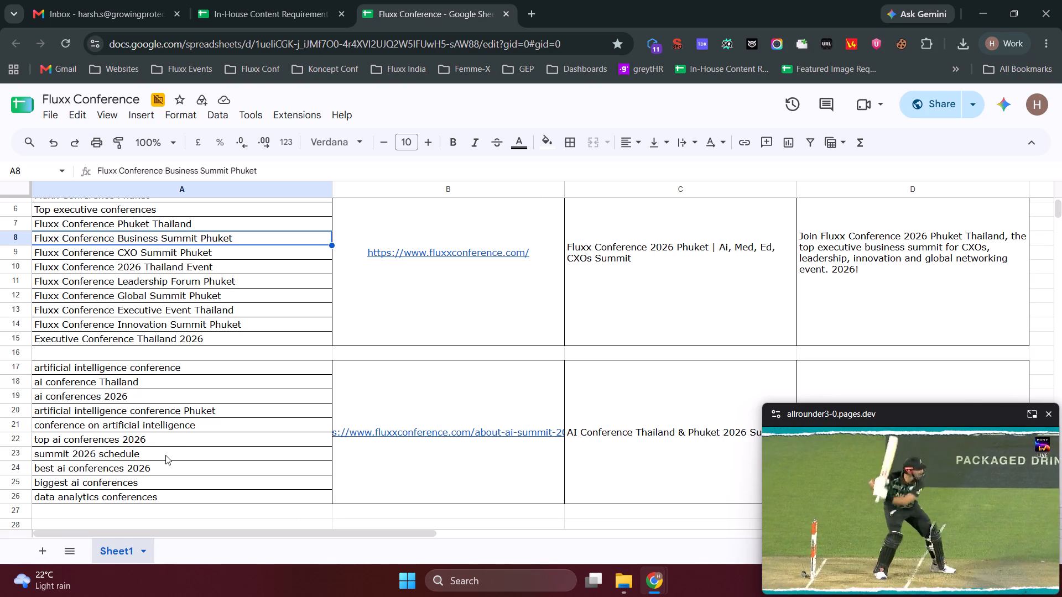
ctrl+click(173, 486)
scroll(190, 431, down, 2)
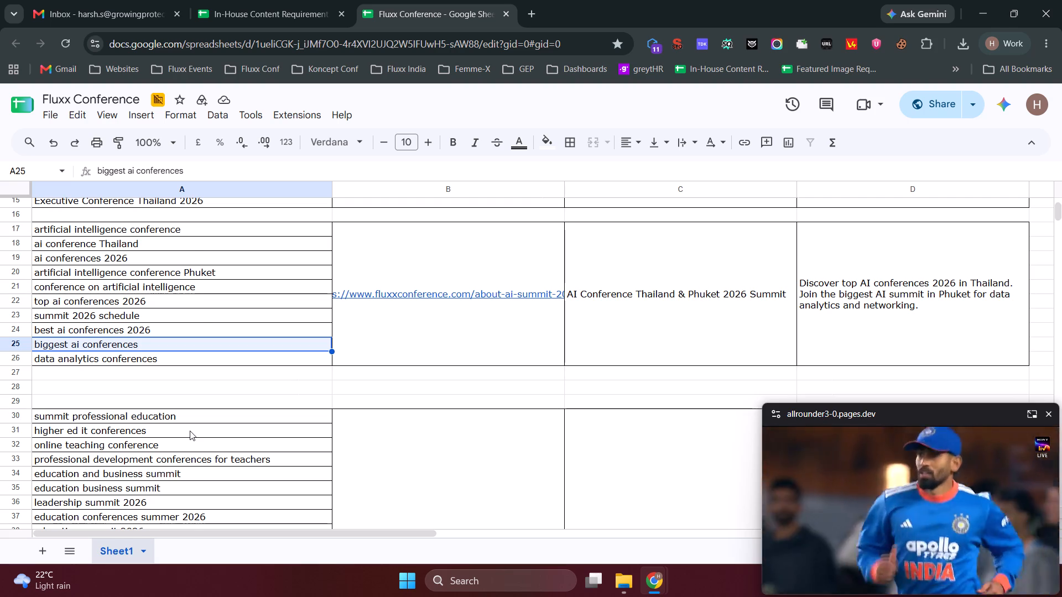
scroll(190, 431, up, 2)
scroll(190, 431, down, 4)
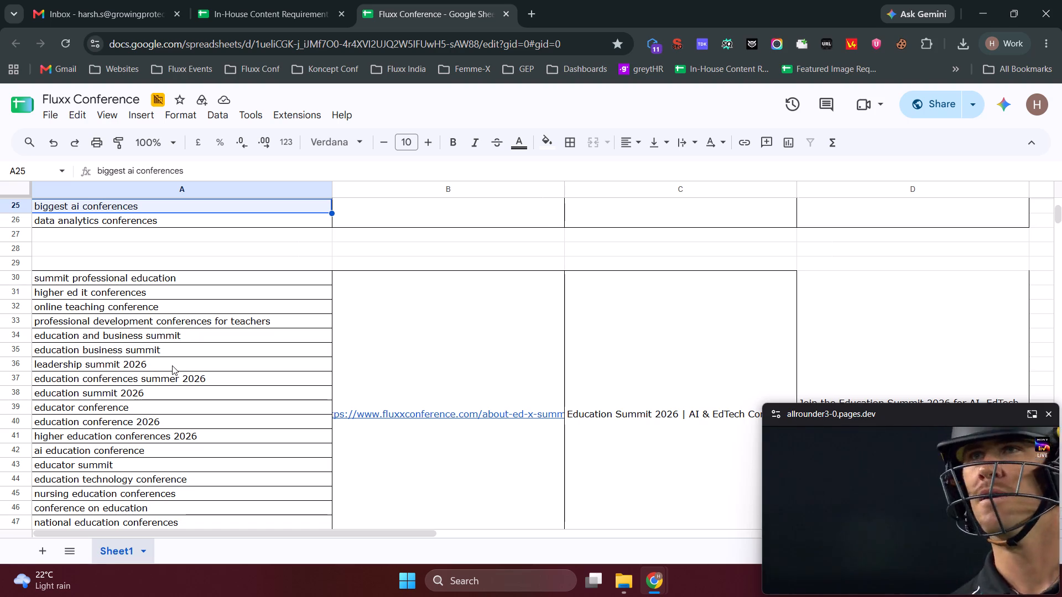
scroll(172, 365, up, 1)
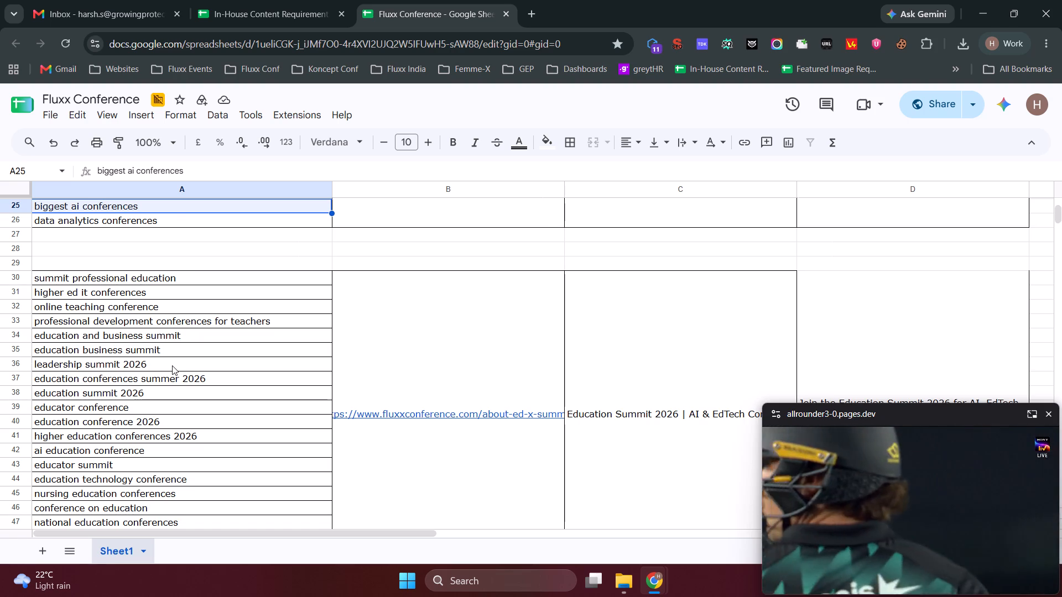
scroll(172, 365, up, 4)
scroll(172, 365, down, 4)
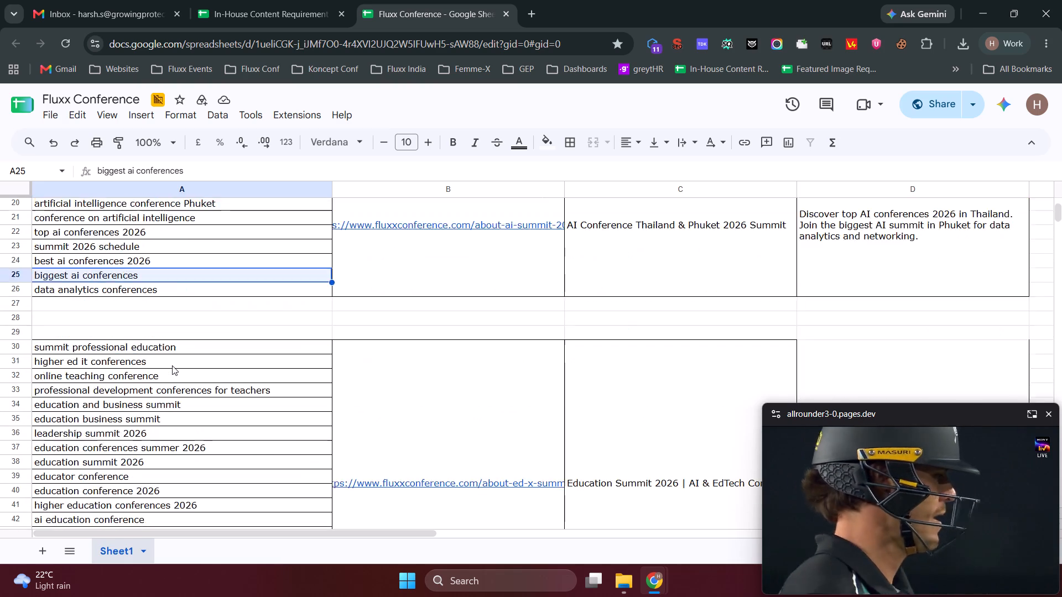
scroll(172, 365, down, 1)
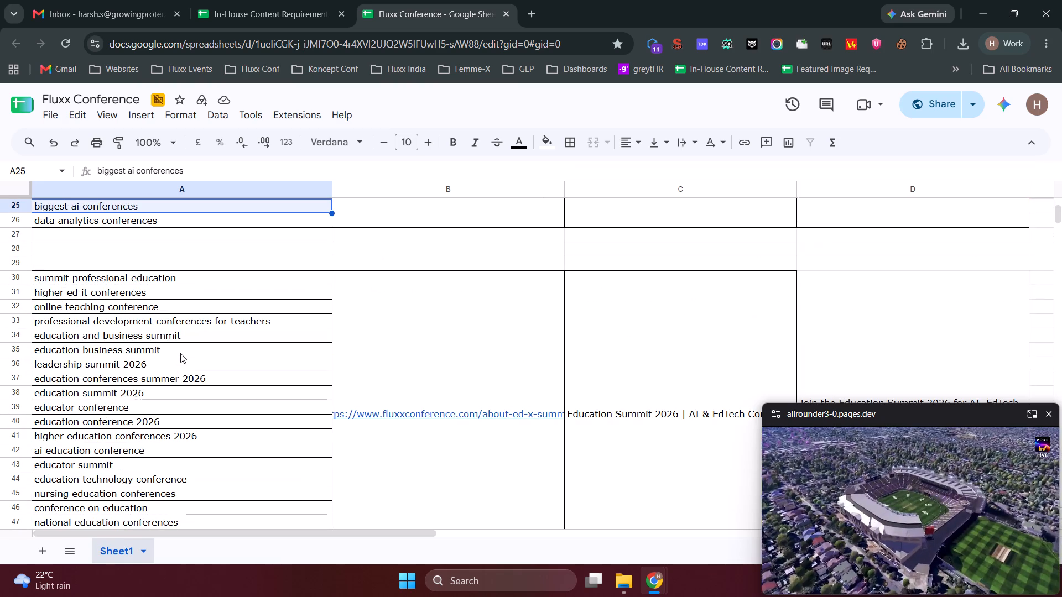
ctrl+click(180, 353)
Add "healthcare technology conference" from the healthcare group to the selection and copy all four keywords.
scroll(164, 410, up, 5)
scroll(163, 411, down, 10)
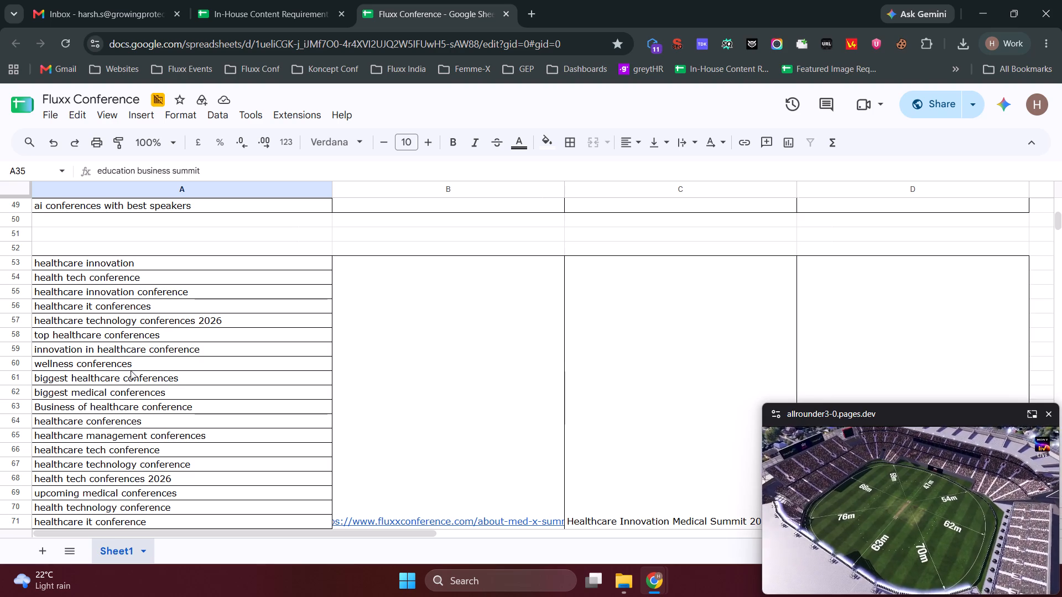
scroll(99, 393, down, 1)
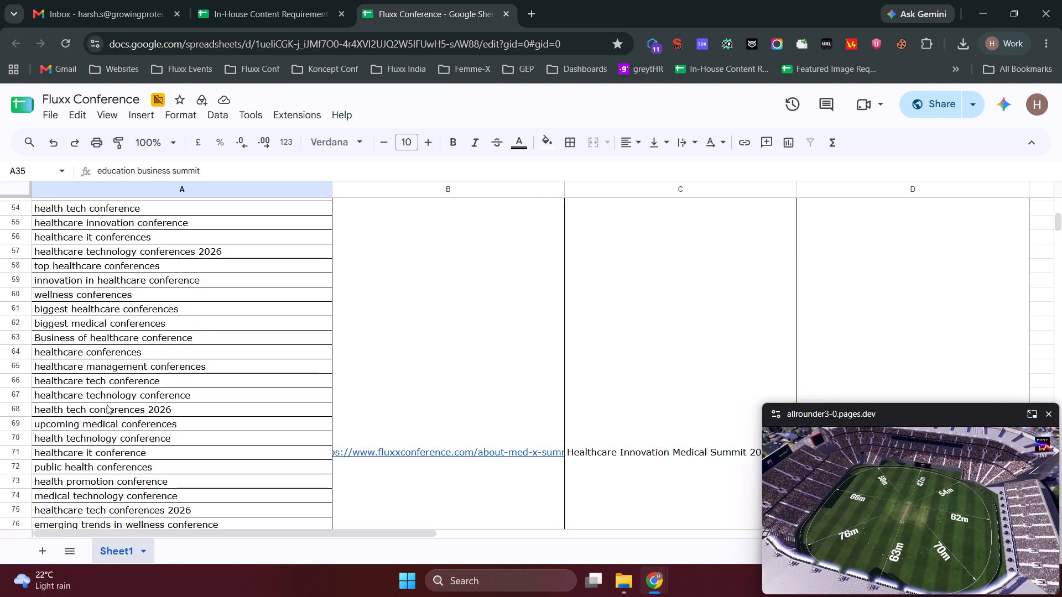
ctrl+click(132, 395)
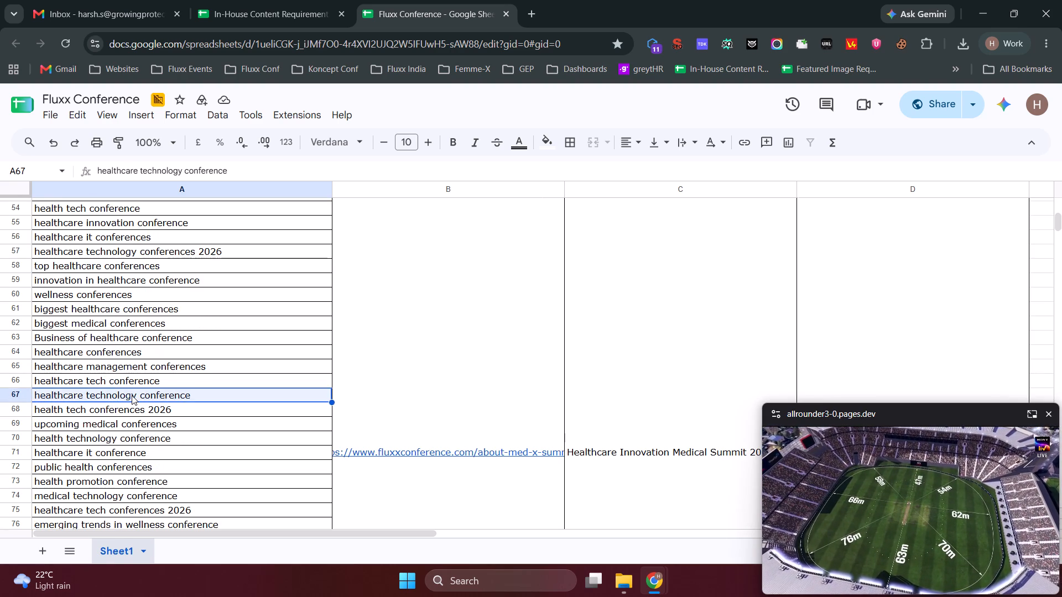
scroll(195, 415, down, 5)
scroll(195, 416, up, 16)
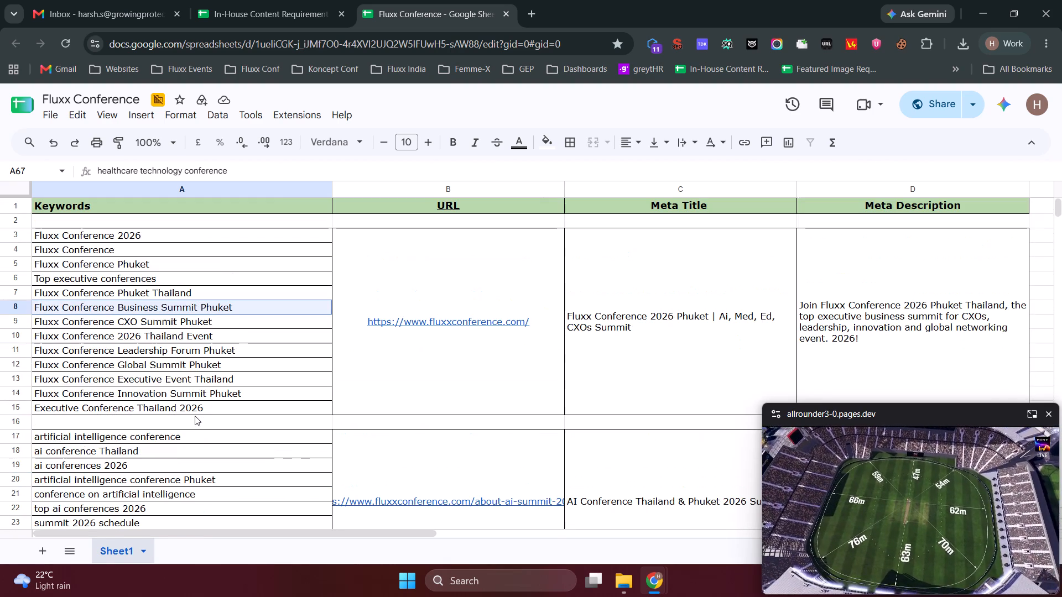
scroll(195, 416, up, 3)
key(ctrl+c)
Paste the four copied keywords into the Keywords cell of the first FLUXX Conference On-Site Blog row in the content requirement sheet.
click(303, 0)
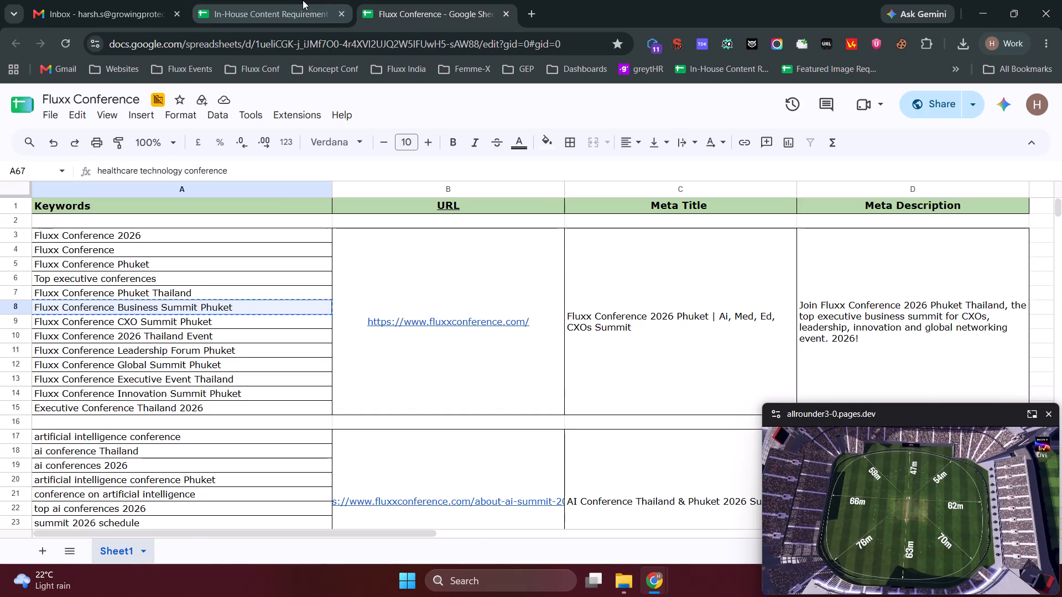
click(299, 165)
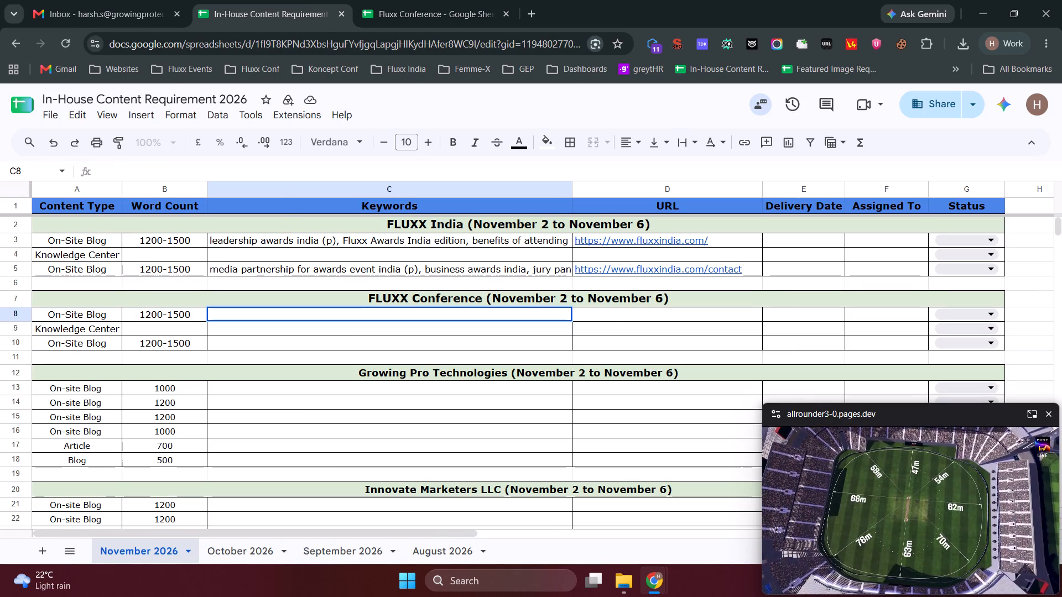
key(ctrl+v)
click(391, 343)
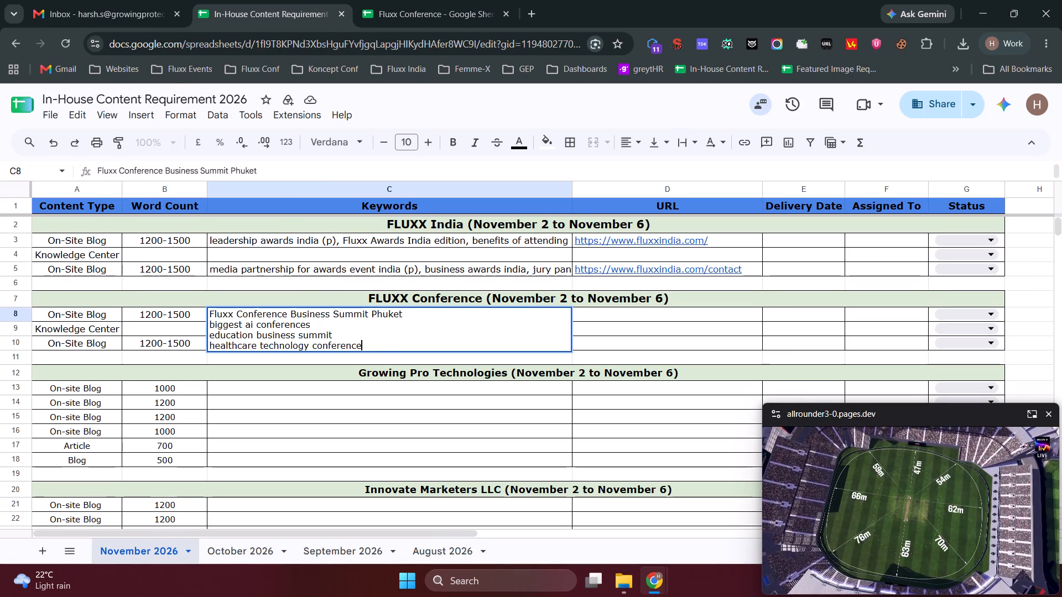
Join the four pasted keywords in the first FLUXX Conference On-Site Blog row into one line, separated by commas.
key(ctrl+Left)
key(ctrl+Left)
key(ctrl+Left)
key(BackSpace)
text(,)
key(space)
key(ctrl+Left)
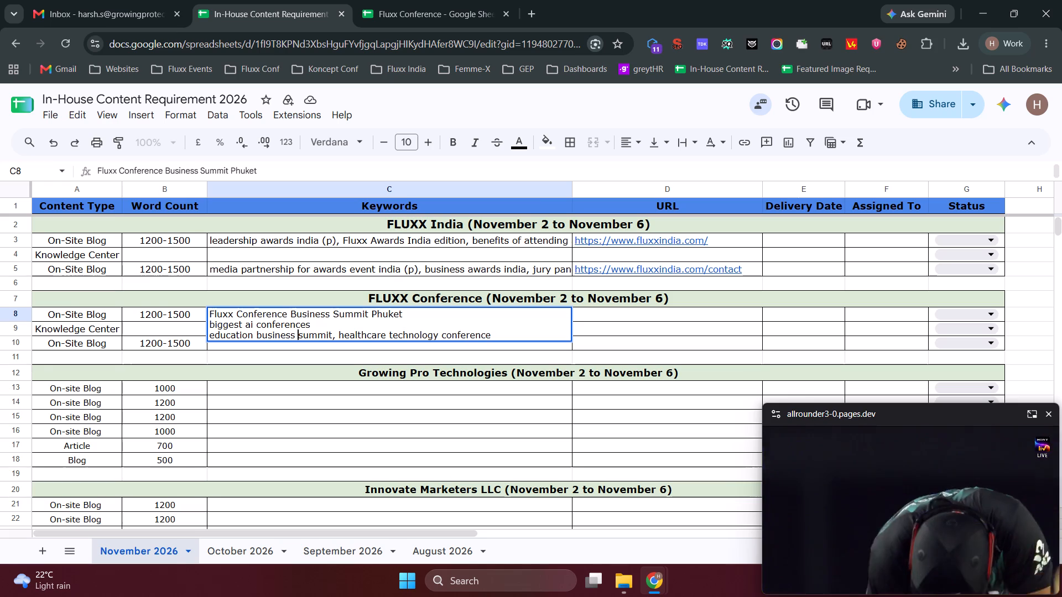
key(ctrl+Left)
key(ctrl+Left)
key(ctrl+Left)
key(BackSpace)
text(,)
key(space)
key(ctrl+Left)
key(ctrl+Left)
key(ctrl+Left)
key(ctrl+Left)
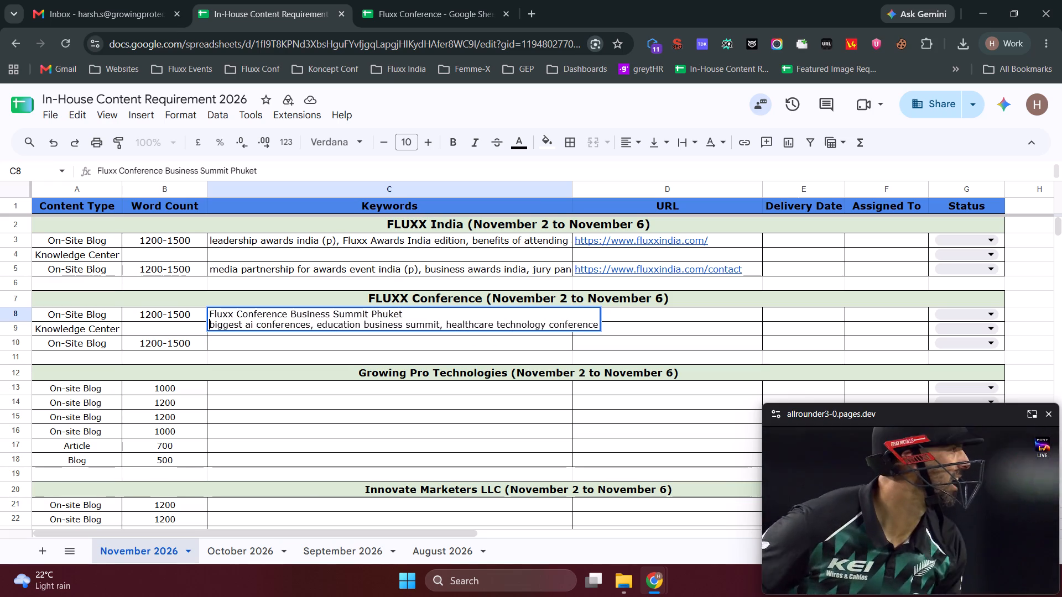
key(BackSpace)
text(,)
key(space)
Replace "Phuket" with "USA" in that row's first keyword and add the "(p)" marker after it.
key(Left)
key(Left)
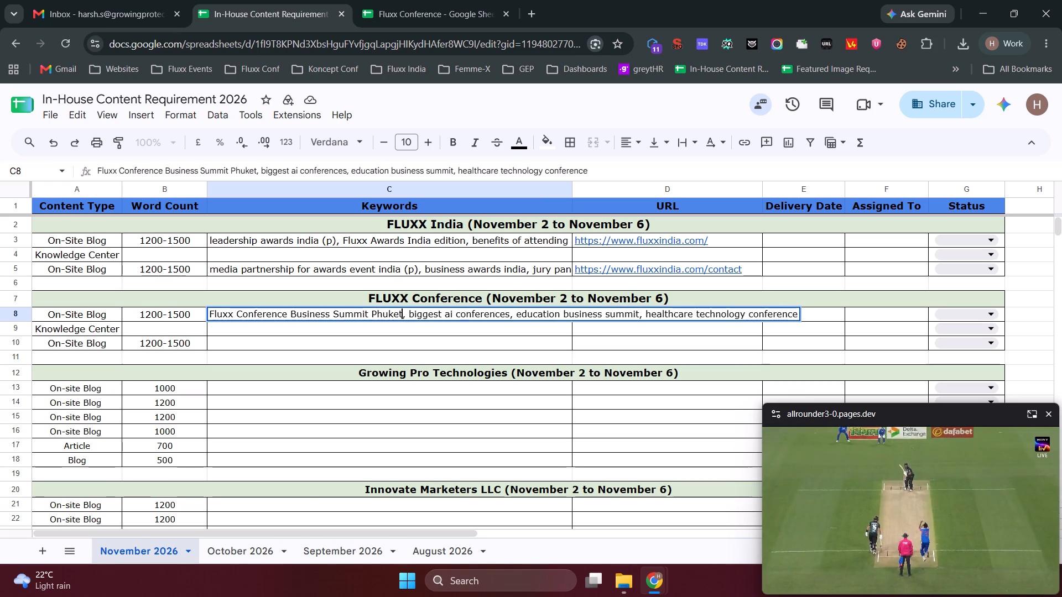
key(ctrl+shift+Left)
text(USA)
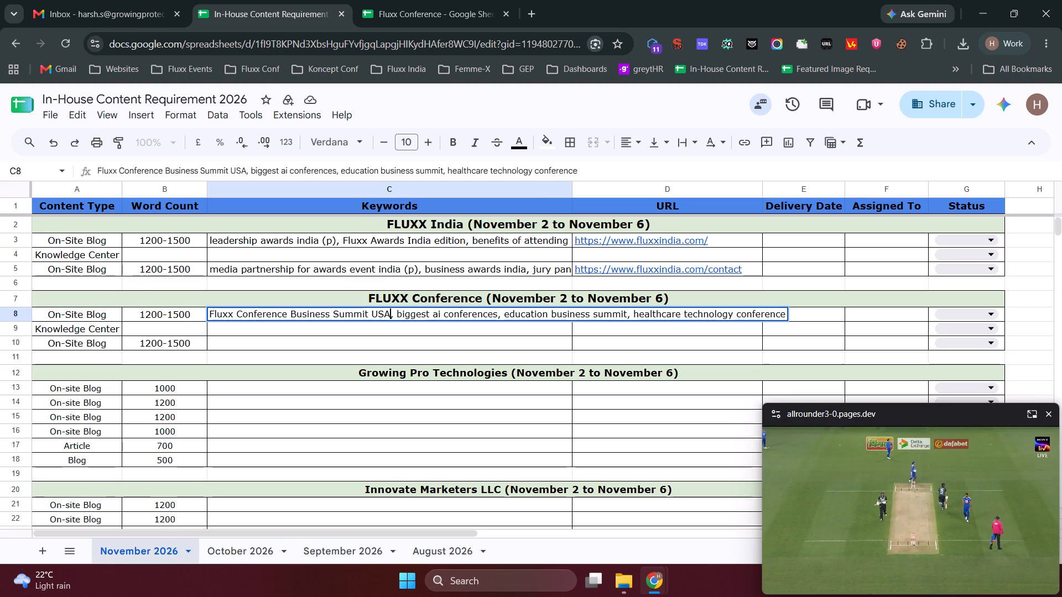
key(space)
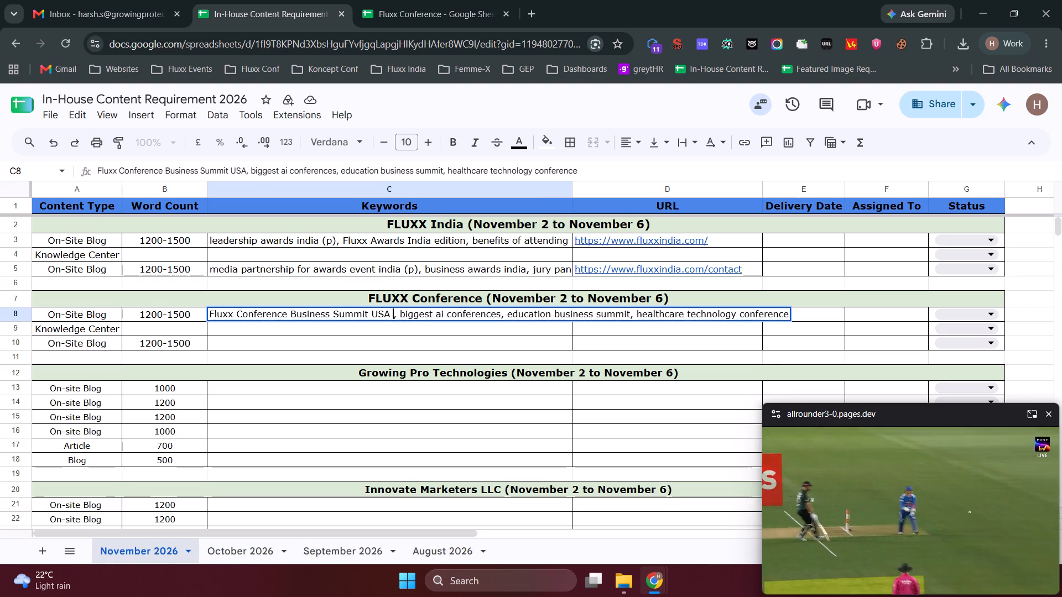
text(())
key(Left)
key(p)
key(Return)
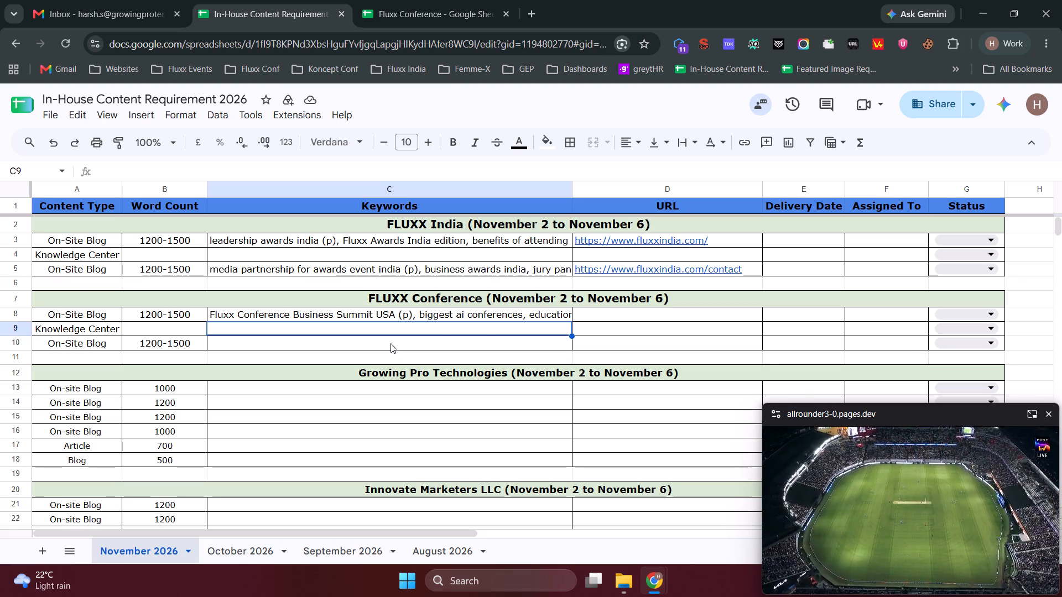
click(445, 345)
key(alt+Tab)
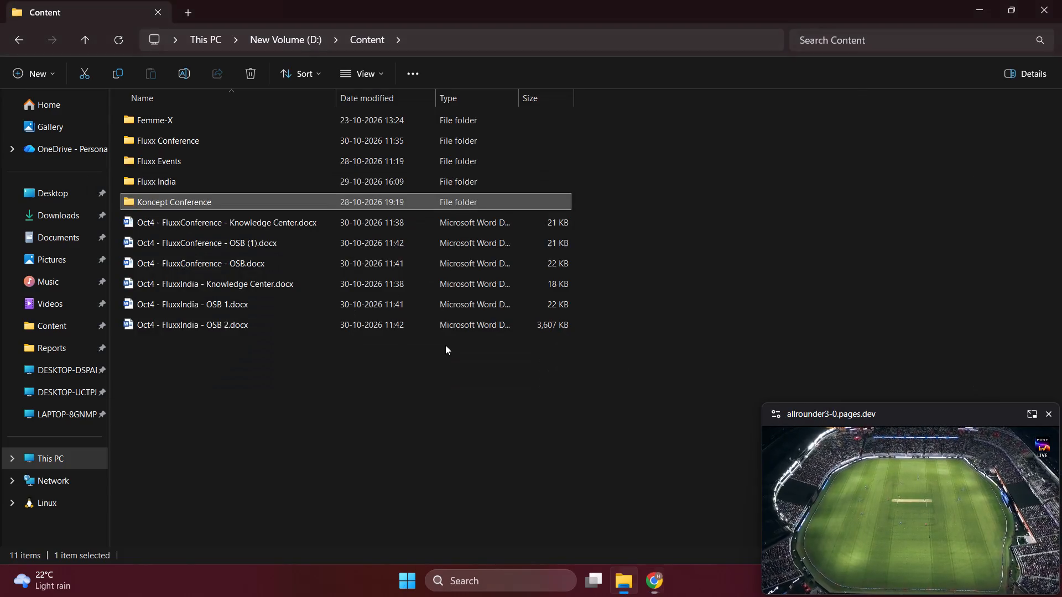
key(alt+Tab)
click(414, 0)
scroll(408, 317, up, 10)
click(468, 265)
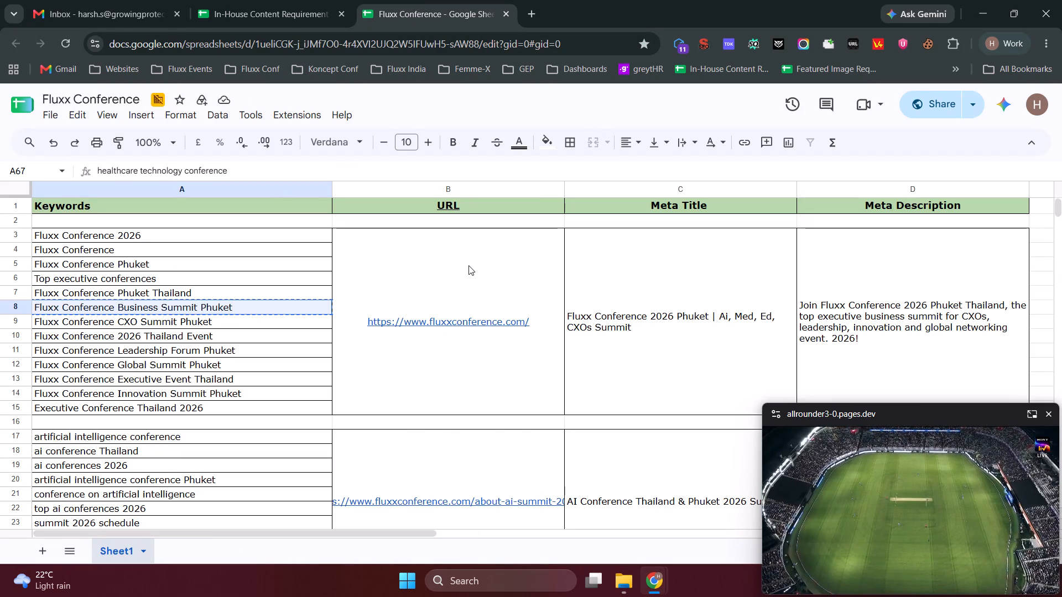
key(ctrl+c)
key(ctrl+c)
key(ctrl+c)
click(202, 0)
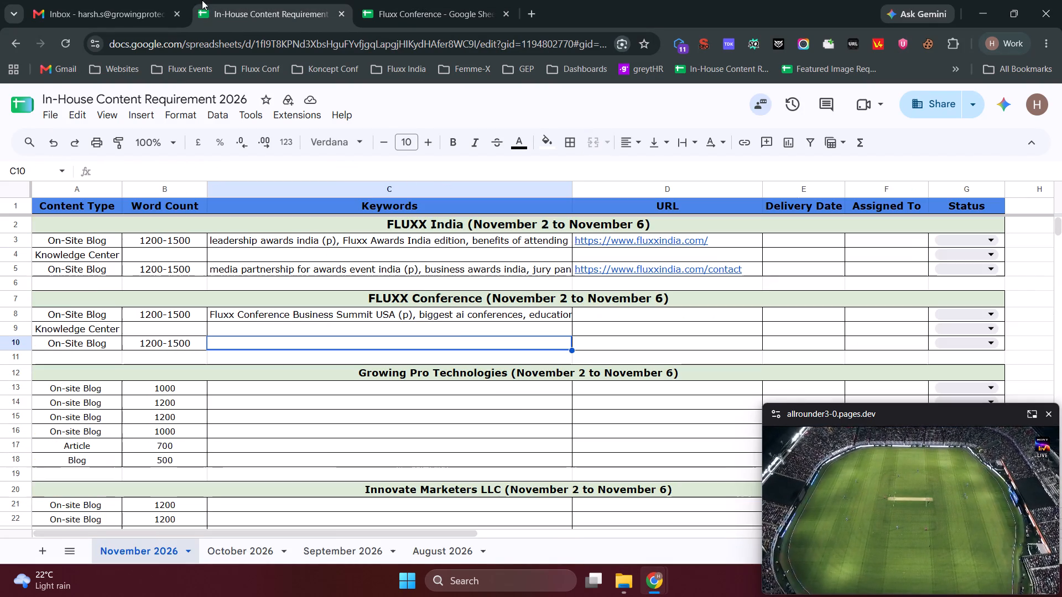
click(650, 322)
key(ctrl+shift+v)
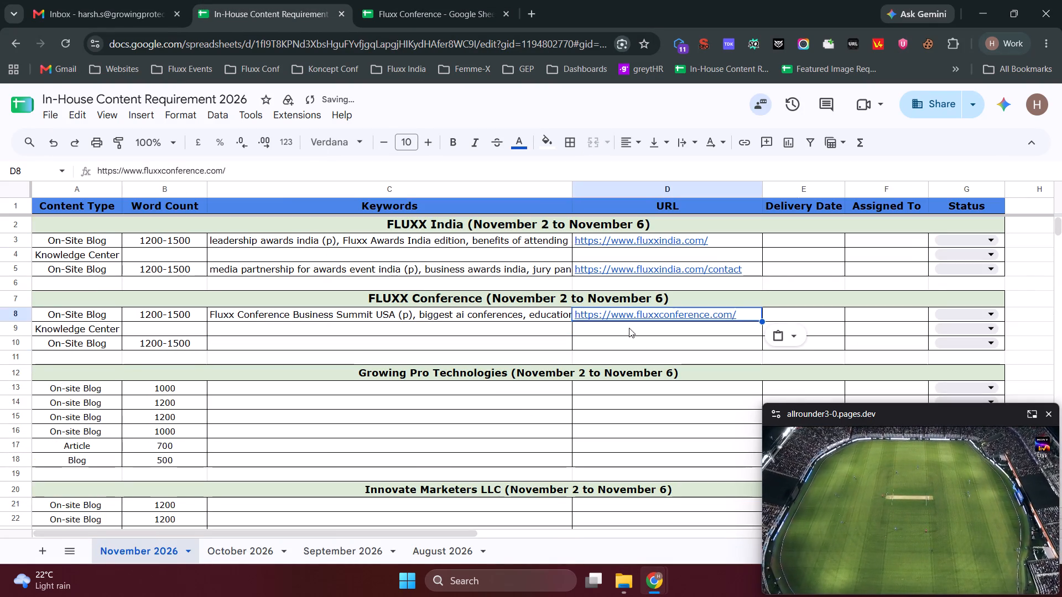
Select the Keywords cell of the second FLUXX Conference On-Site Blog row and return to the Fluxx Conference keyword sheet.
click(397, 345)
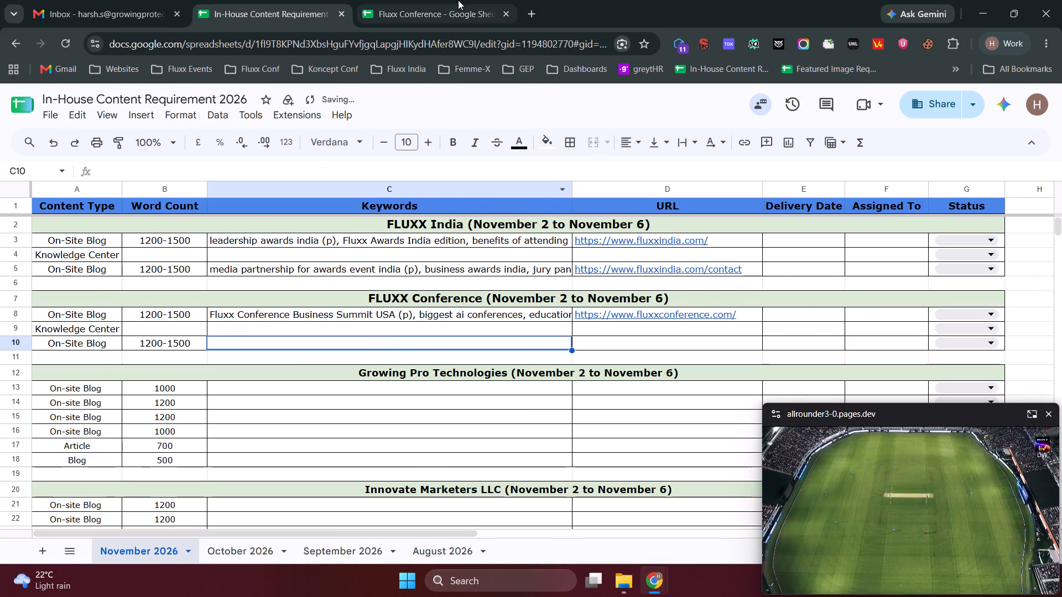
click(456, 0)
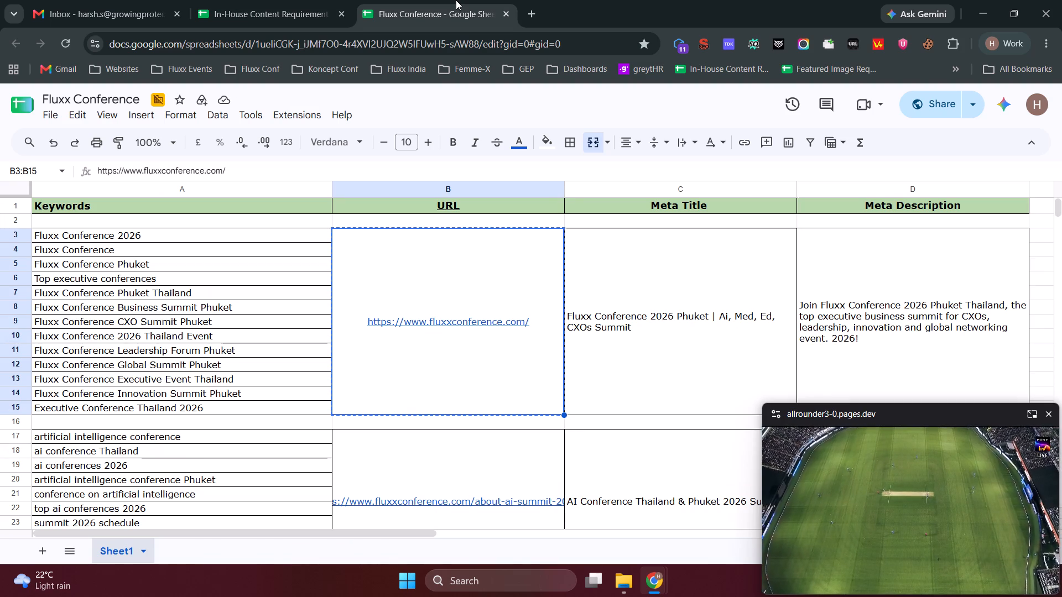
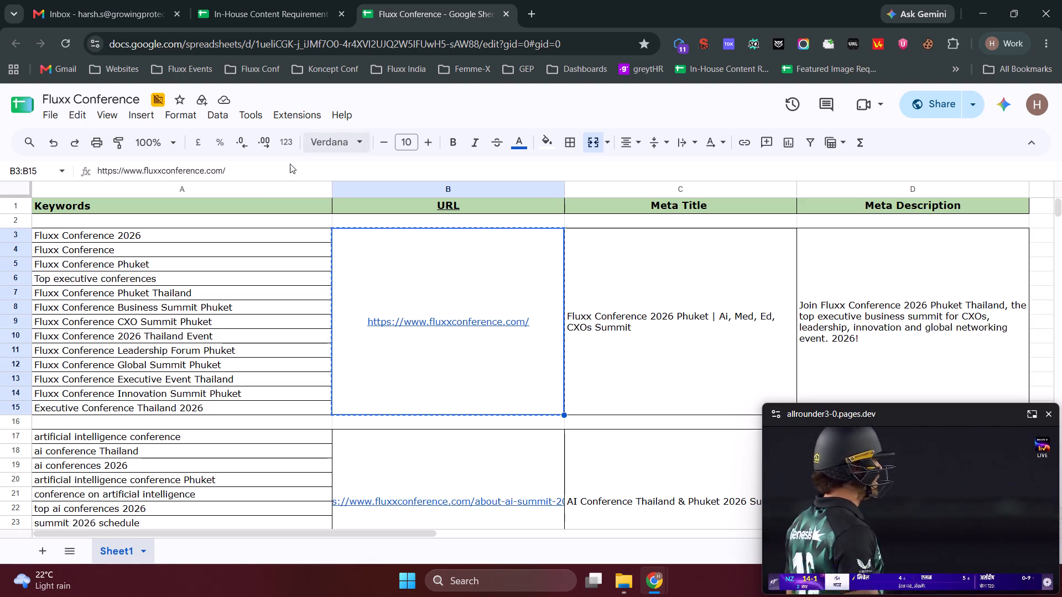
Select the keywords "CXO summit 2026" and "healthcare innovation conference" together in the Fluxx Conference keyword sheet.
scroll(278, 338, down, 8)
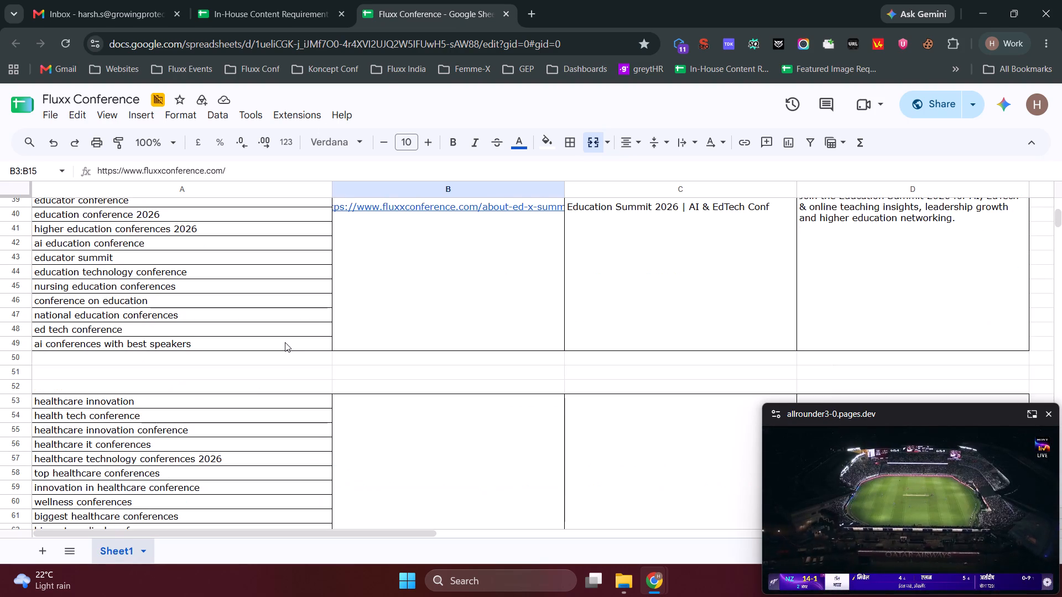
scroll(285, 342, down, 11)
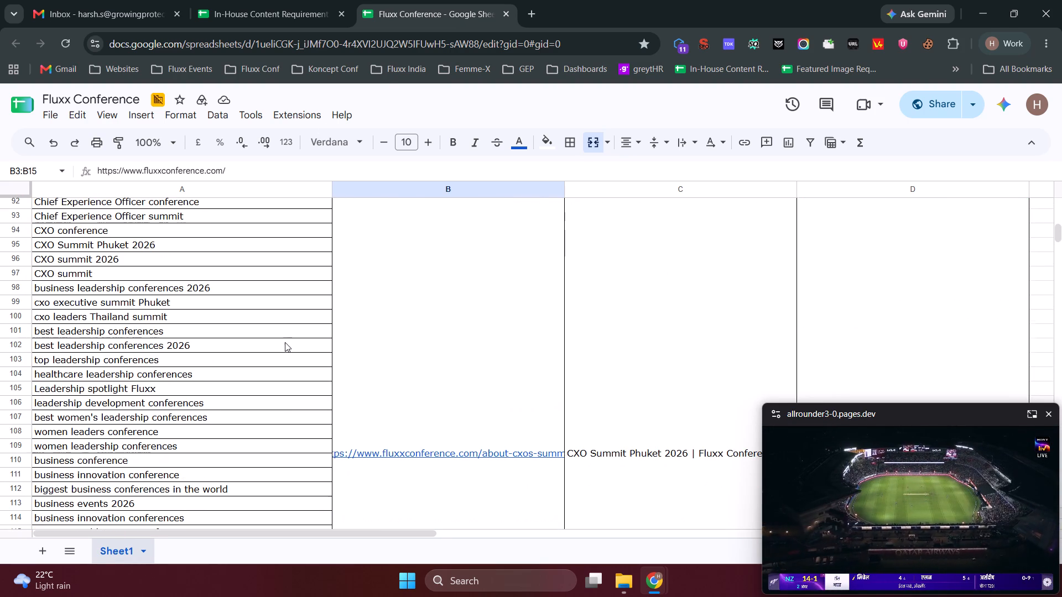
click(177, 263)
scroll(195, 347, down, 2)
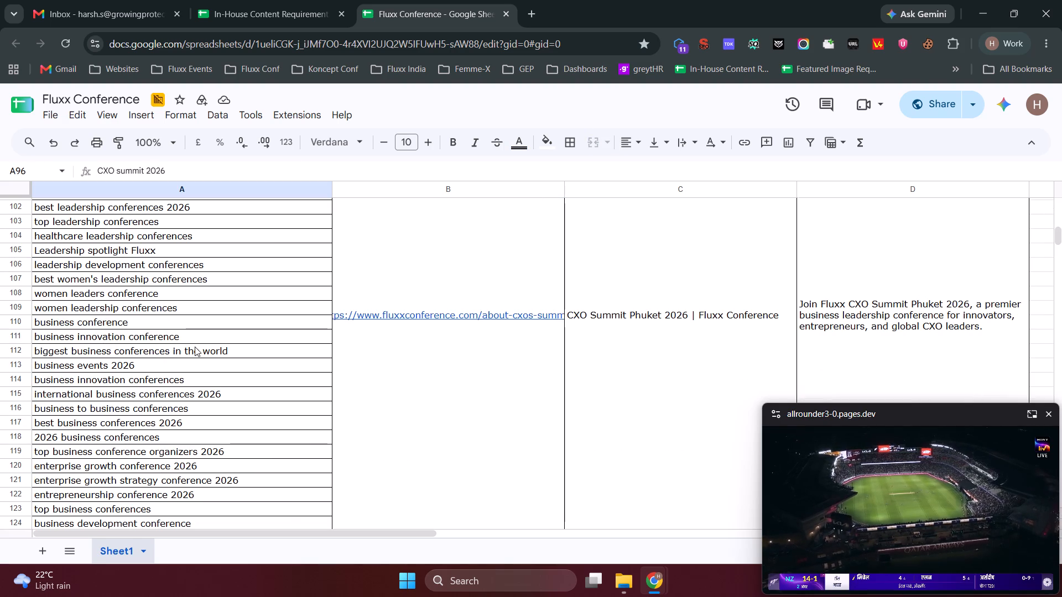
scroll(195, 347, down, 5)
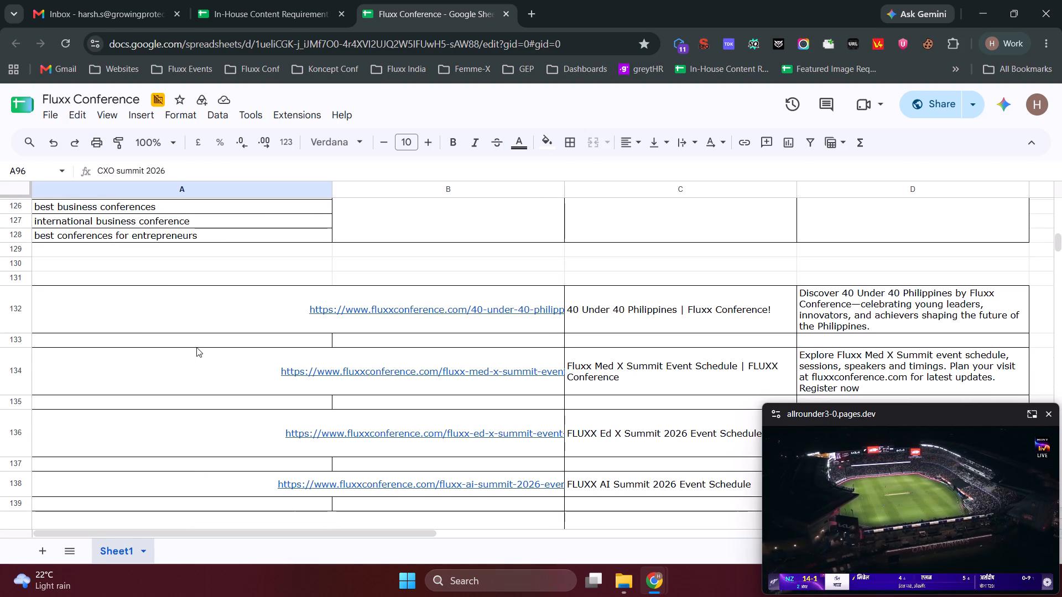
scroll(196, 347, up, 10)
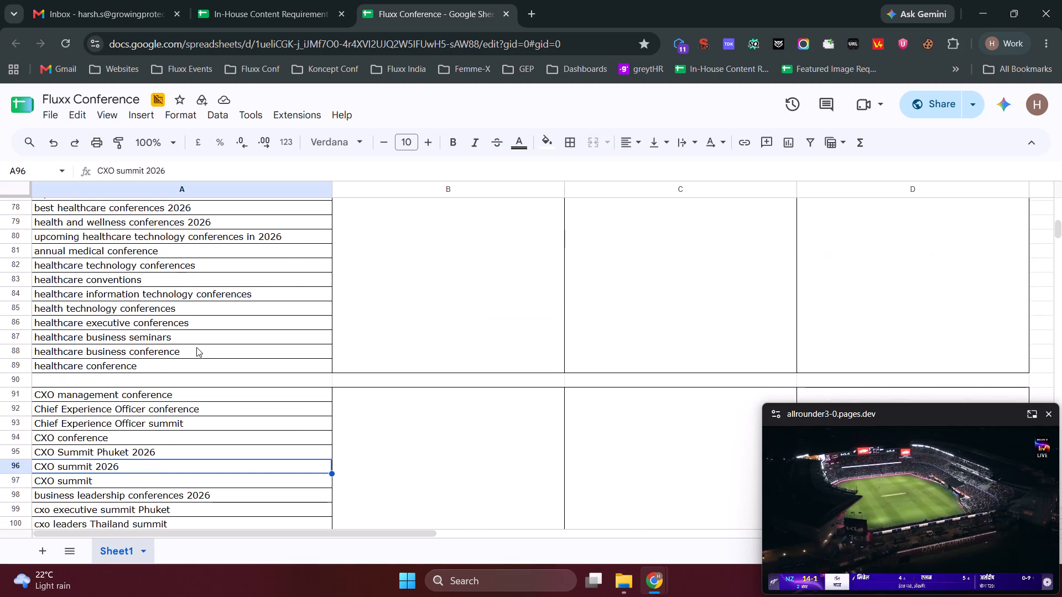
scroll(196, 347, down, 15)
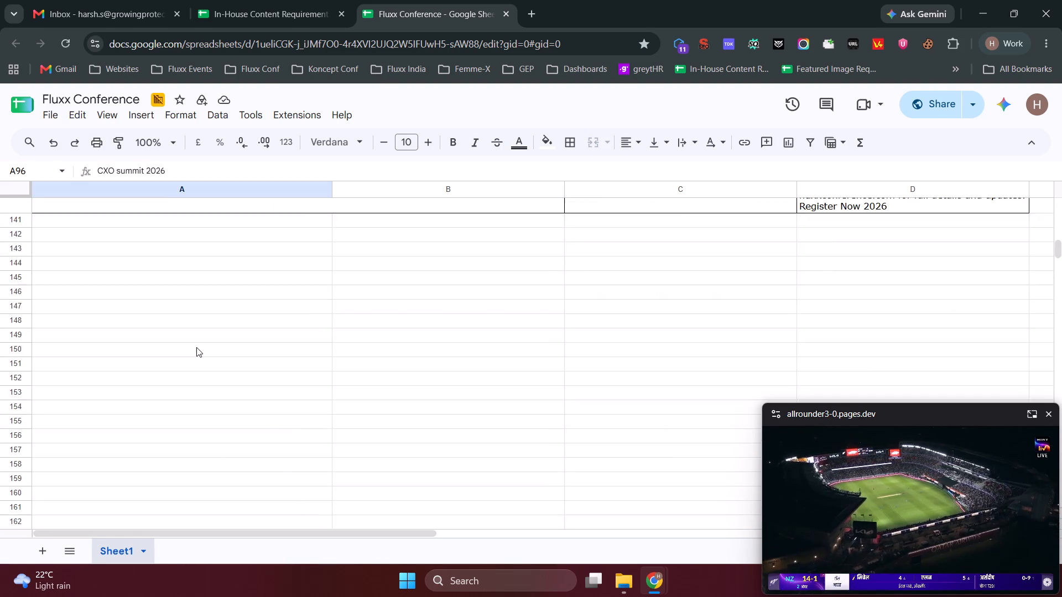
scroll(196, 347, up, 17)
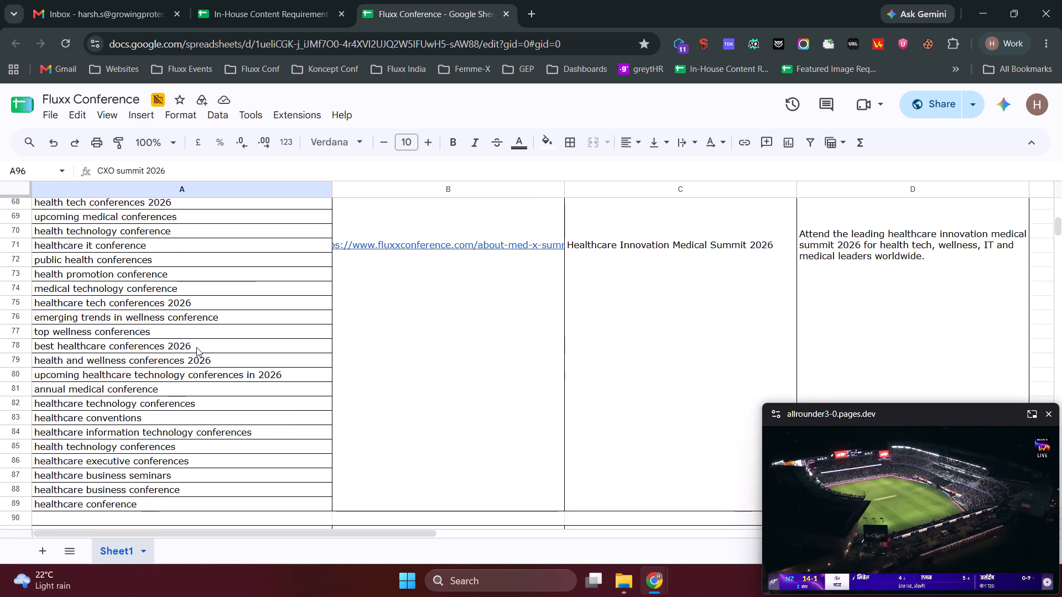
scroll(212, 303, up, 1)
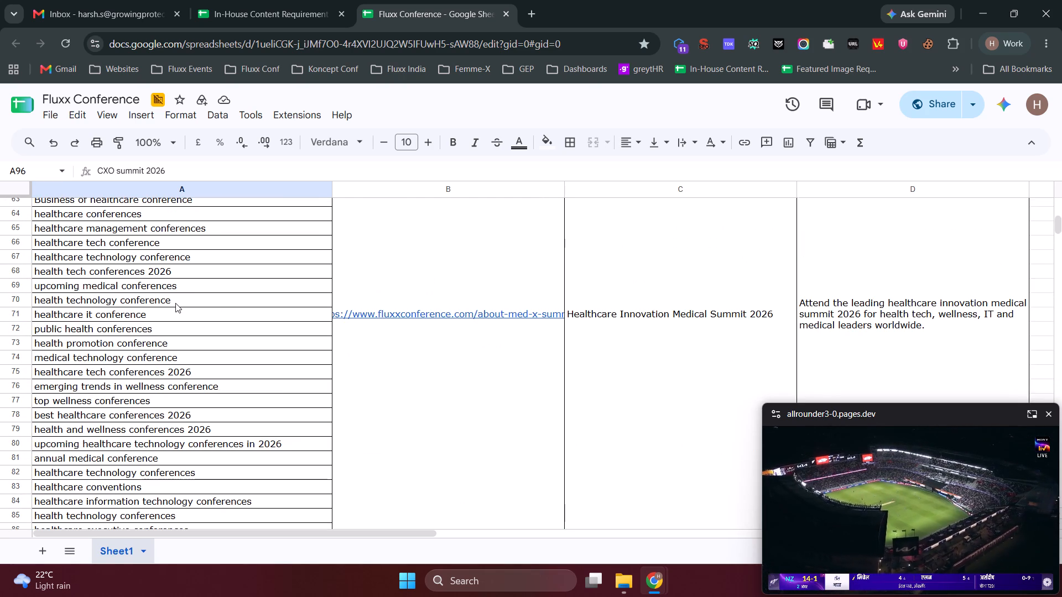
scroll(178, 352, up, 1)
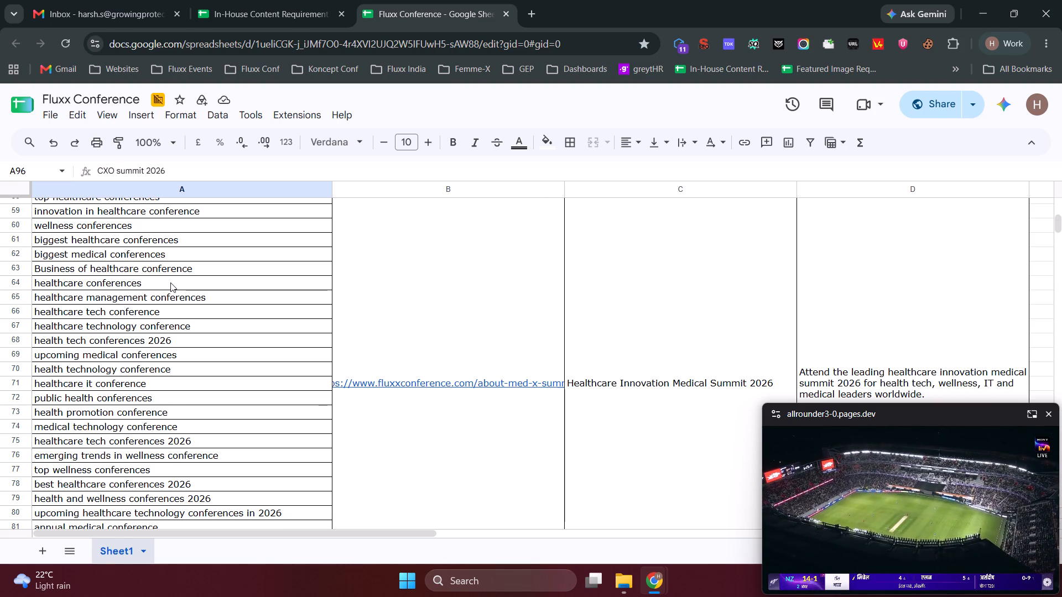
scroll(183, 364, down, 5)
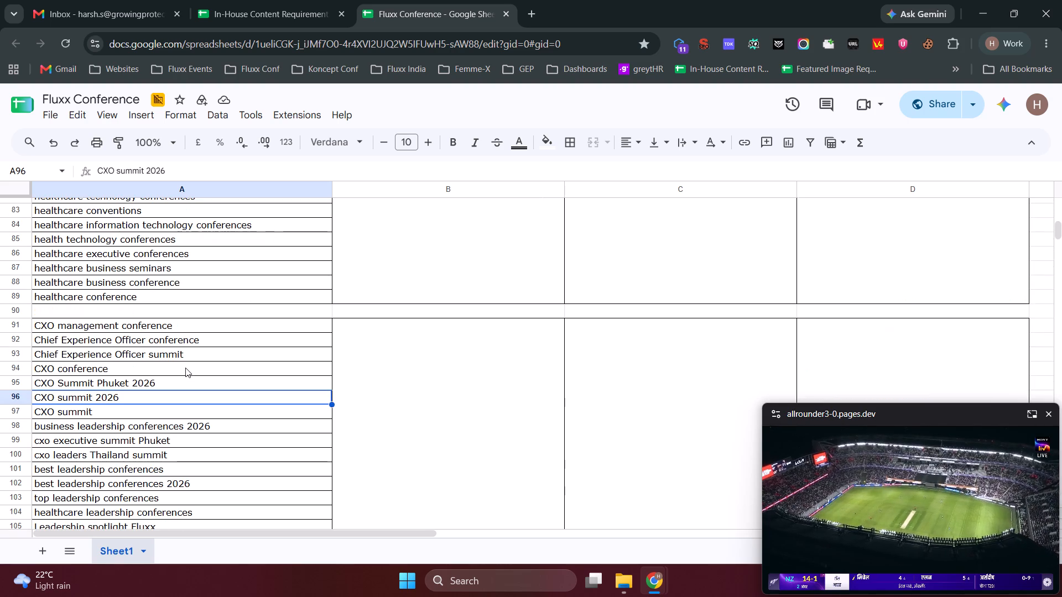
scroll(185, 368, up, 7)
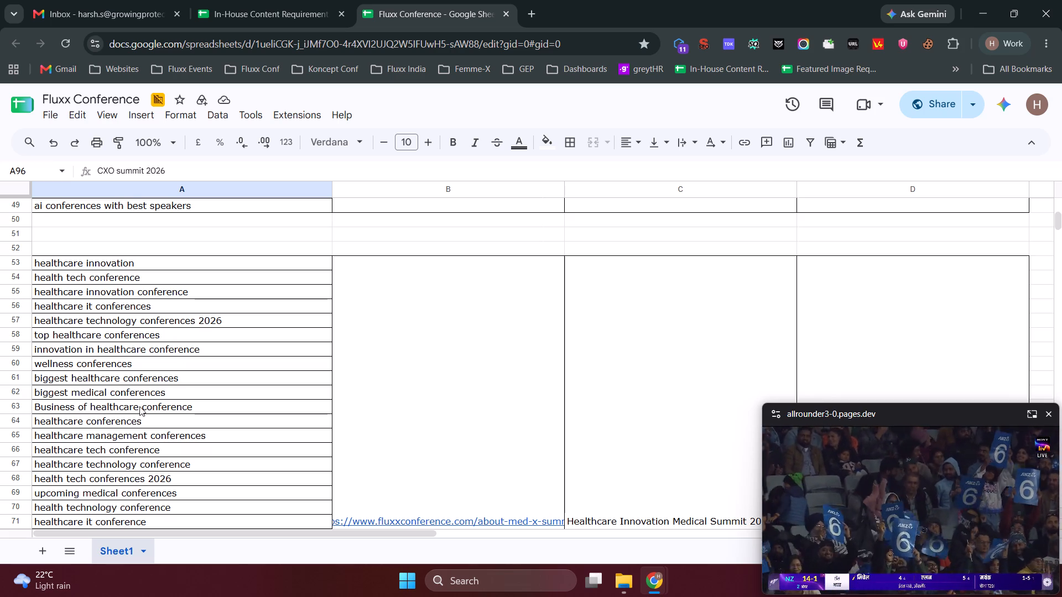
ctrl+click(170, 296)
Add "education conference 2026" and "Fluxx Conference 2026" to the selection and copy the four keywords.
scroll(163, 394, up, 4)
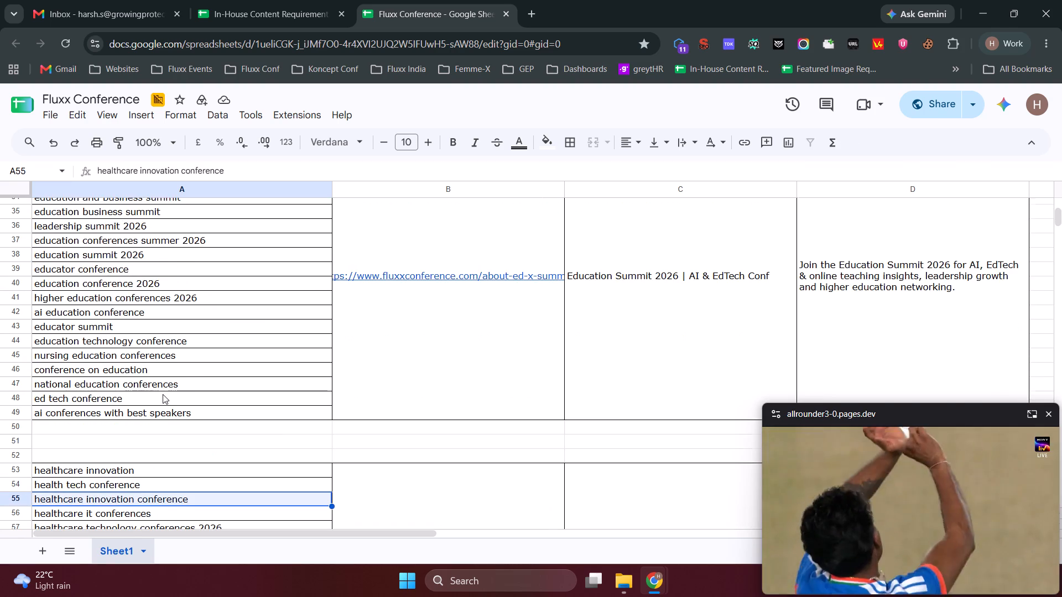
scroll(163, 394, up, 1)
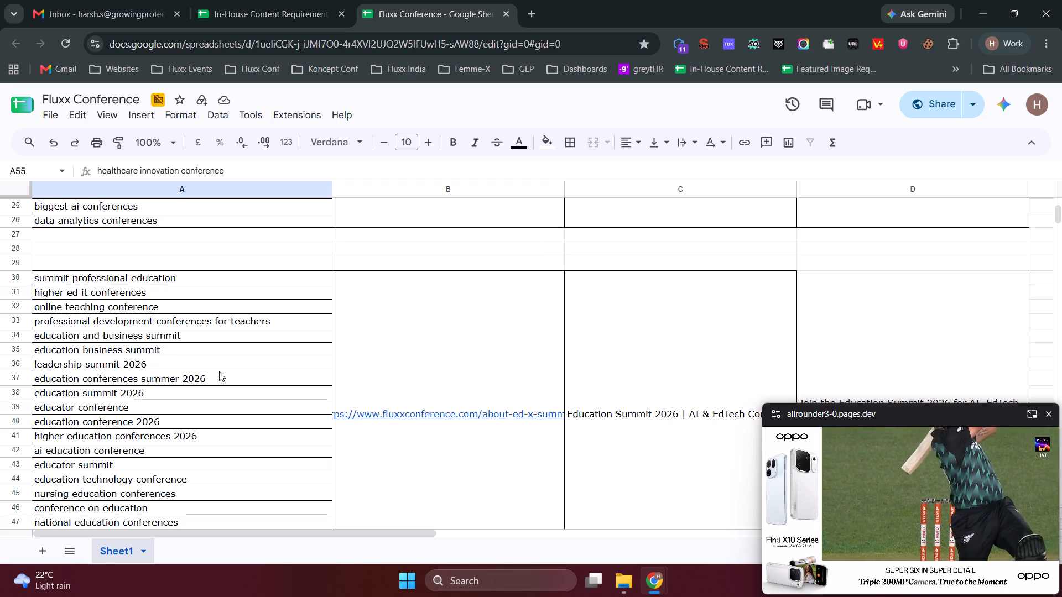
ctrl+click(161, 424)
scroll(155, 433, up, 3)
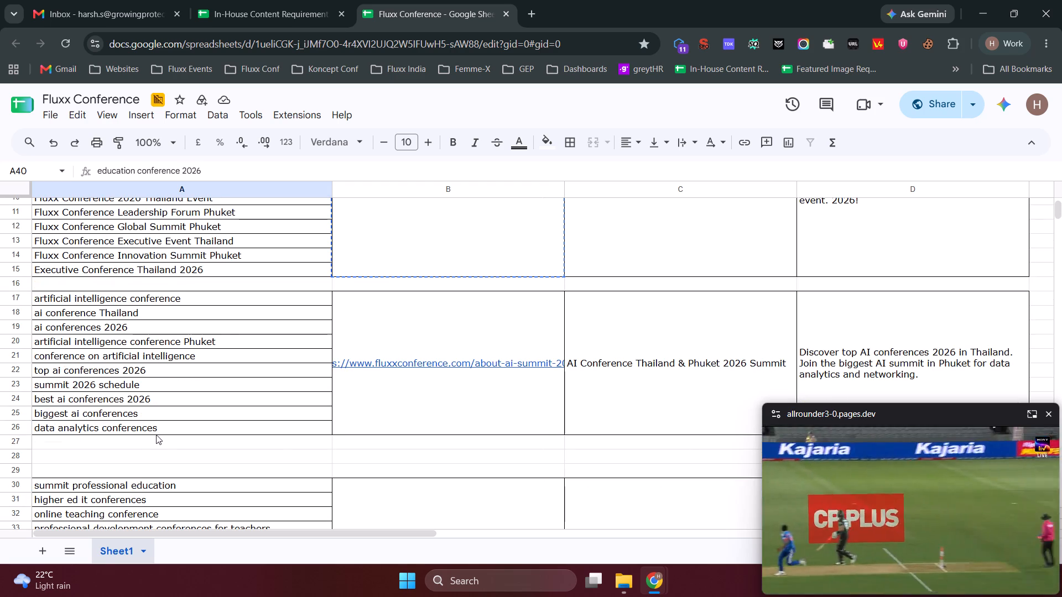
scroll(146, 415, up, 2)
scroll(146, 412, down, 1)
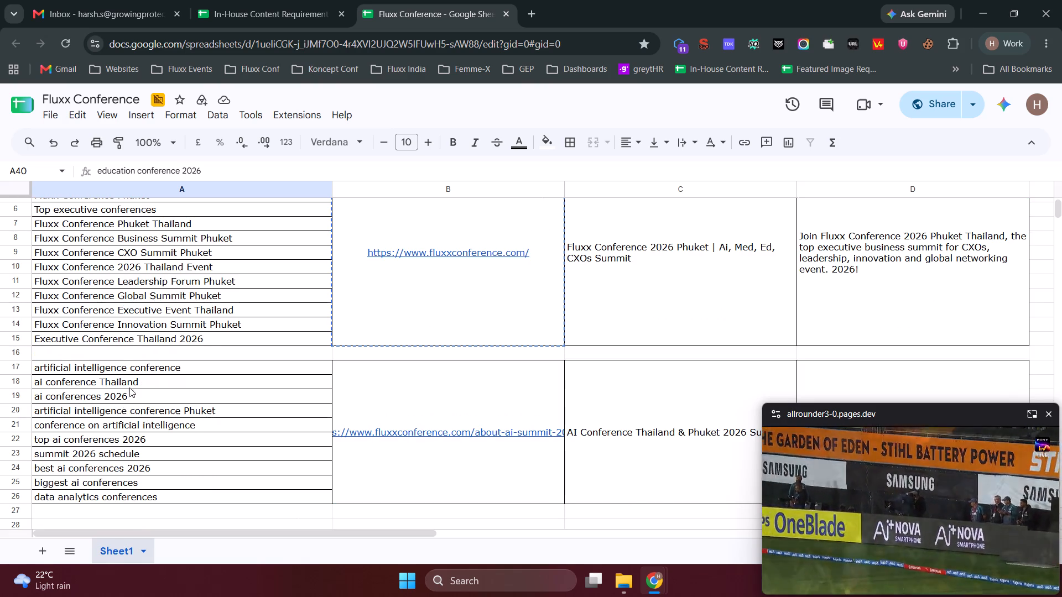
scroll(165, 339, up, 2)
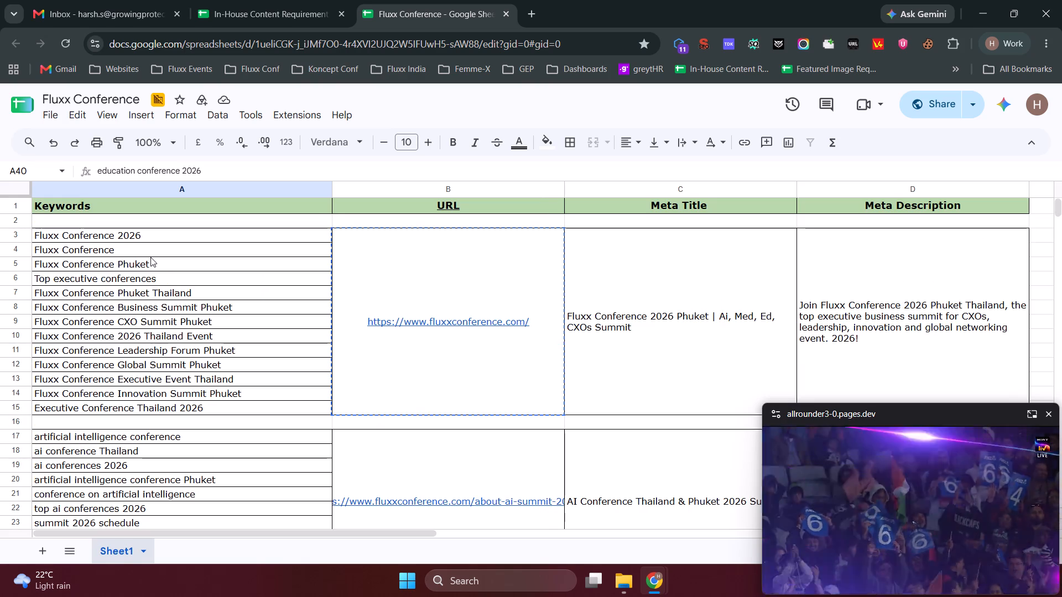
ctrl+click(171, 238)
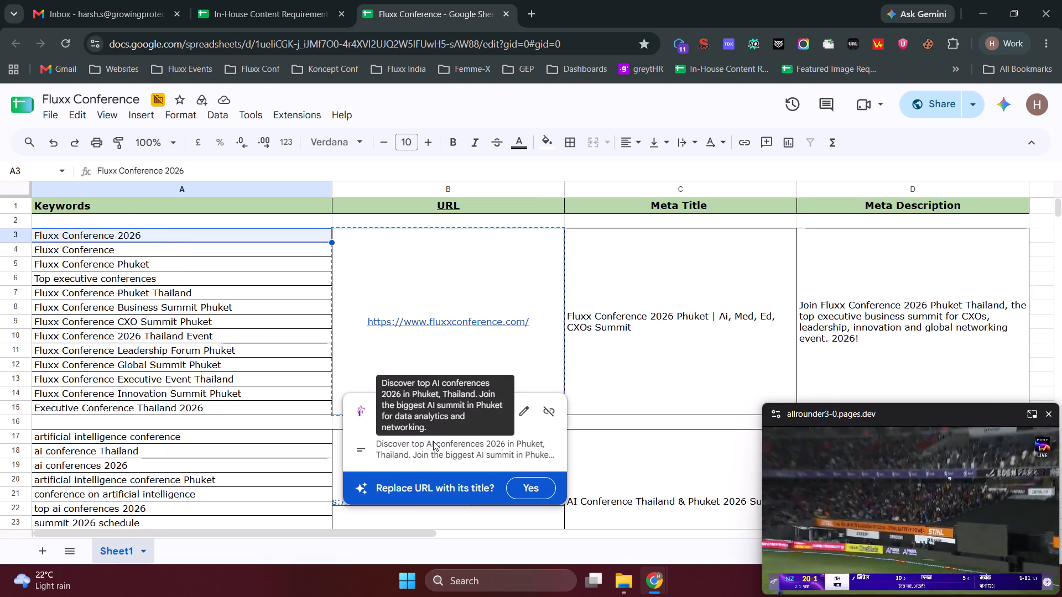
key(ctrl+c)
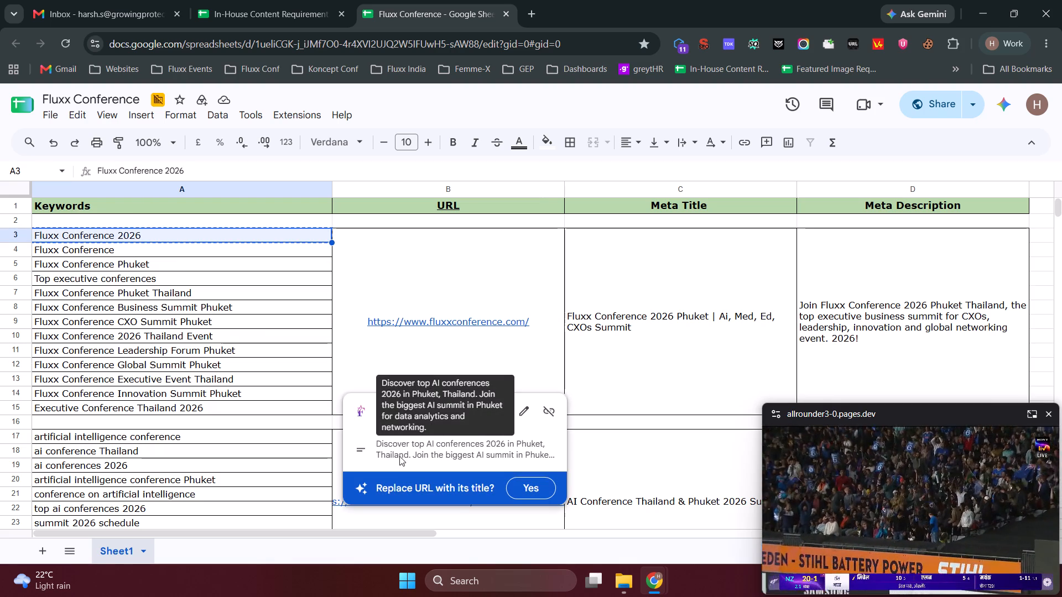
Paste the four copied keywords into the Keywords cell of the second FLUXX Conference On-Site Blog row, keeping the cell in edit mode.
click(300, 0)
click(271, 166)
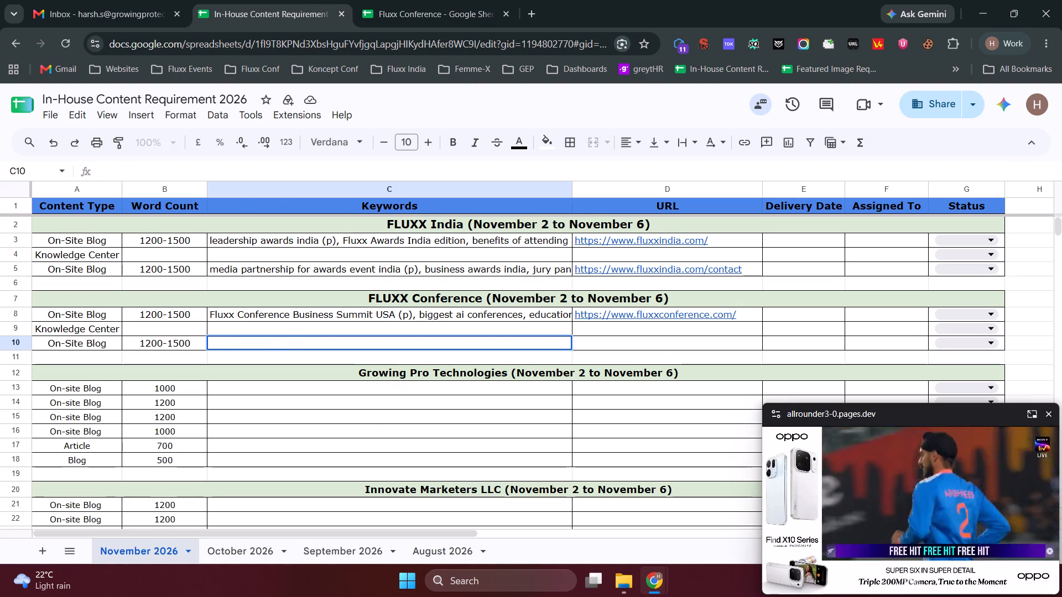
key(ctrl+v)
click(311, 372)
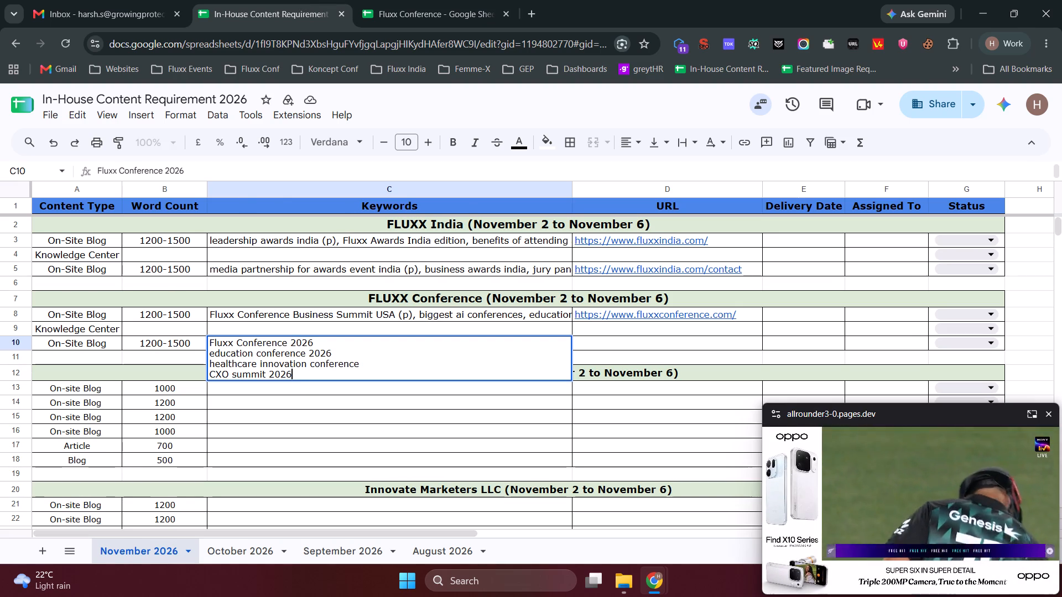
Cut "CXO summit 2026" from the end of the pasted keywords and remove its empty line.
key(ctrl+shift+Left)
key(ctrl+shift+Left)
key(ctrl+shift+Left)
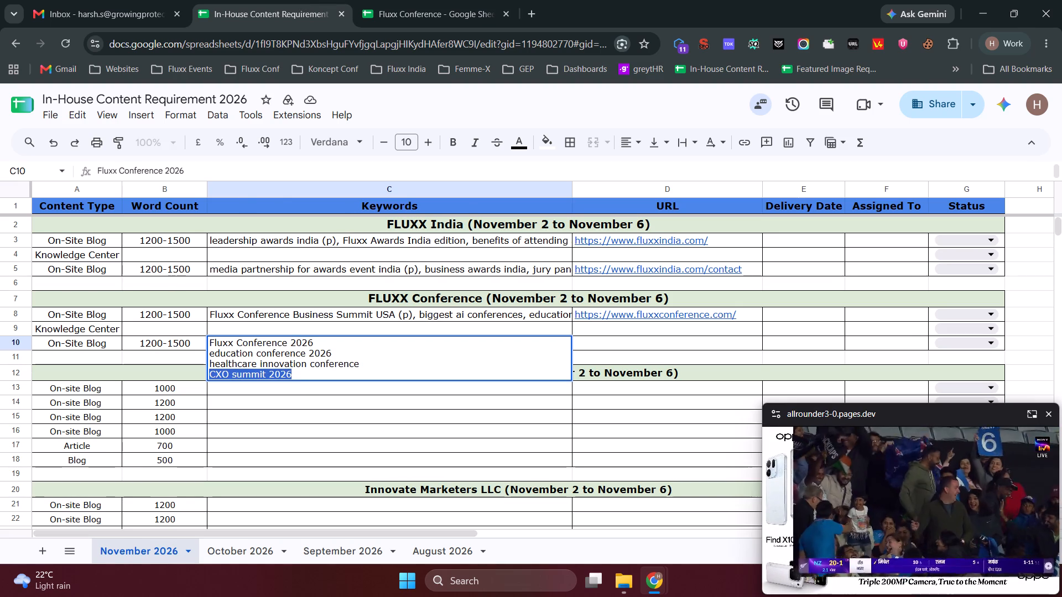
key(ctrl+x)
key(BackSpace)
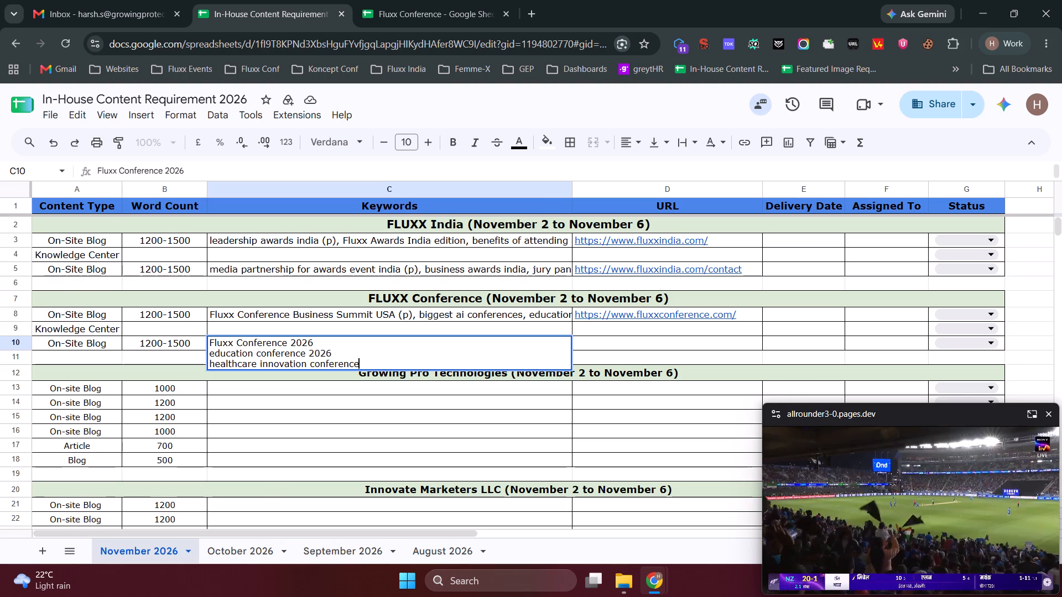
Join the three remaining keywords into one line, separated by commas.
key(ctrl+Left)
key(ctrl+Left)
key(ctrl+Left)
key(ctrl+Left)
key(ctrl+Right)
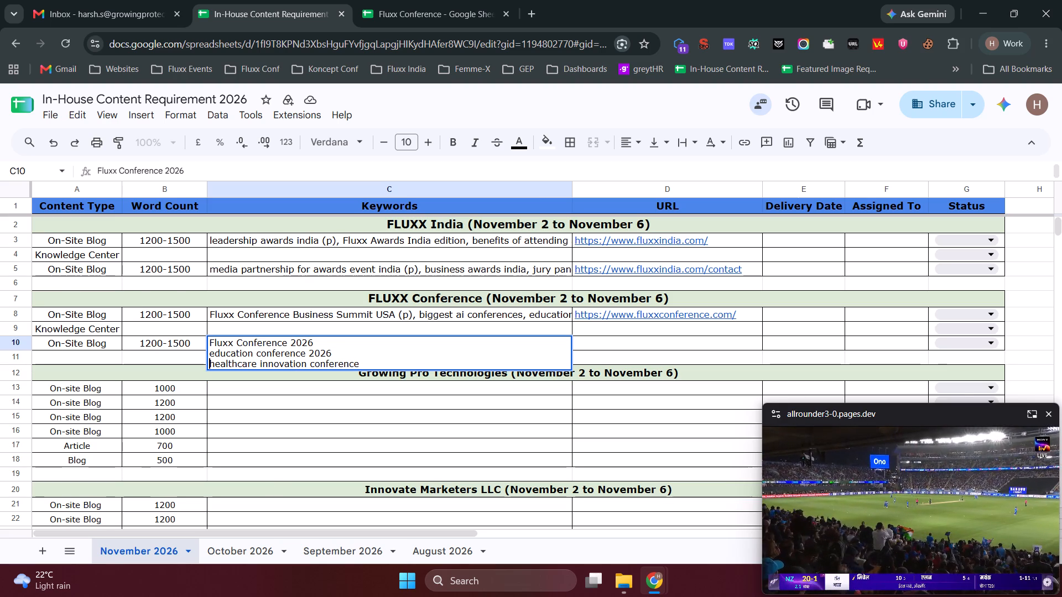
key(BackSpace)
text(,)
key(space)
key(ctrl+Left)
key(ctrl+Left)
key(ctrl+Left)
key(ctrl+Left)
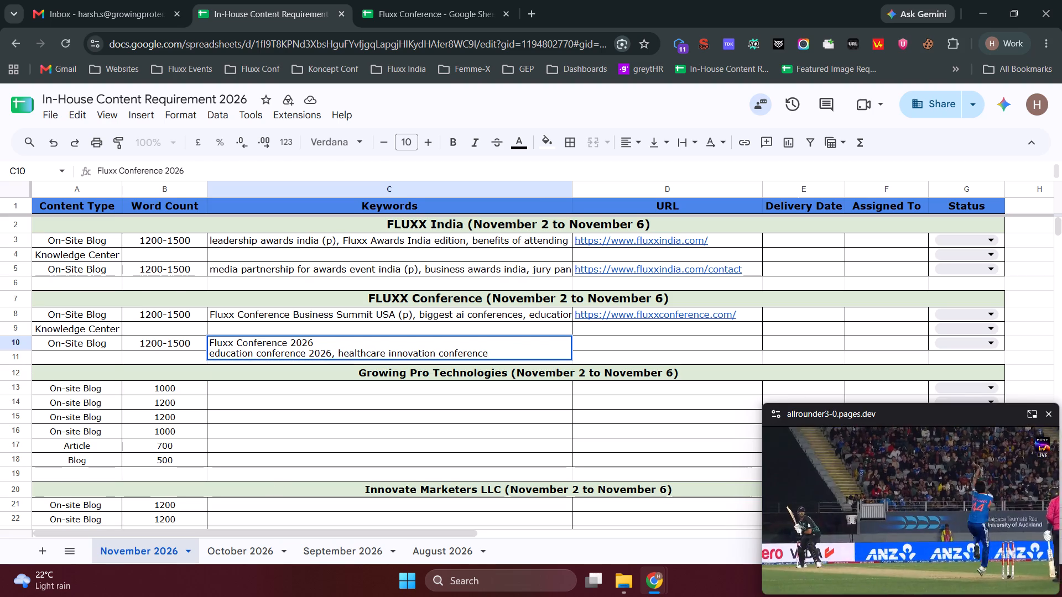
key(BackSpace)
text(,)
key(space)
Change the year to 2027 in the "Fluxx Conference" and "education conference" keywords.
key(Left)
key(Left)
key(BackSpace)
key(7)
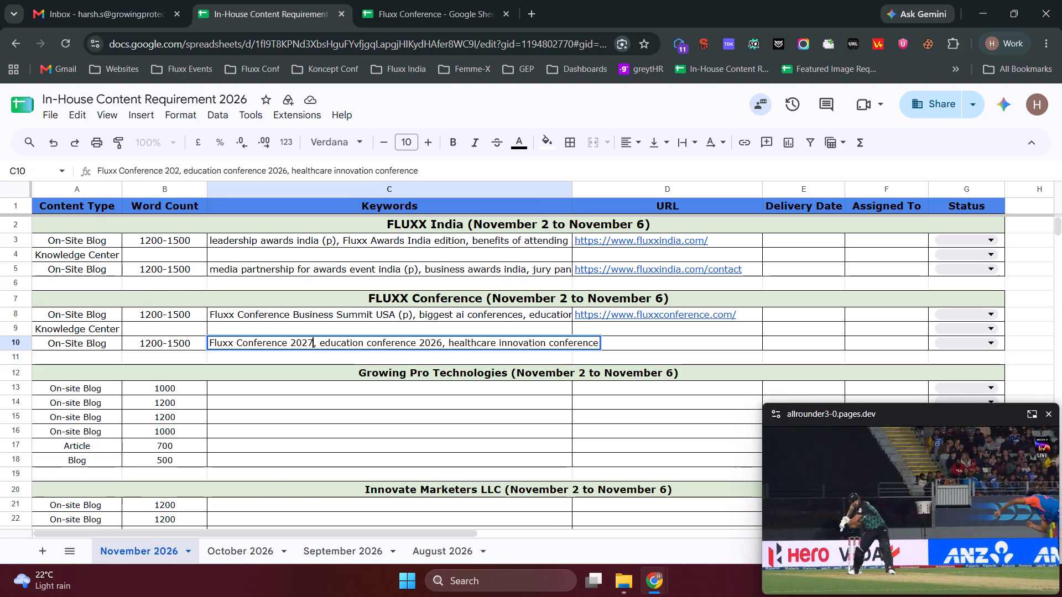
key(ctrl+Right)
key(ctrl+Right)
key(ctrl+Right)
key(ctrl+Right)
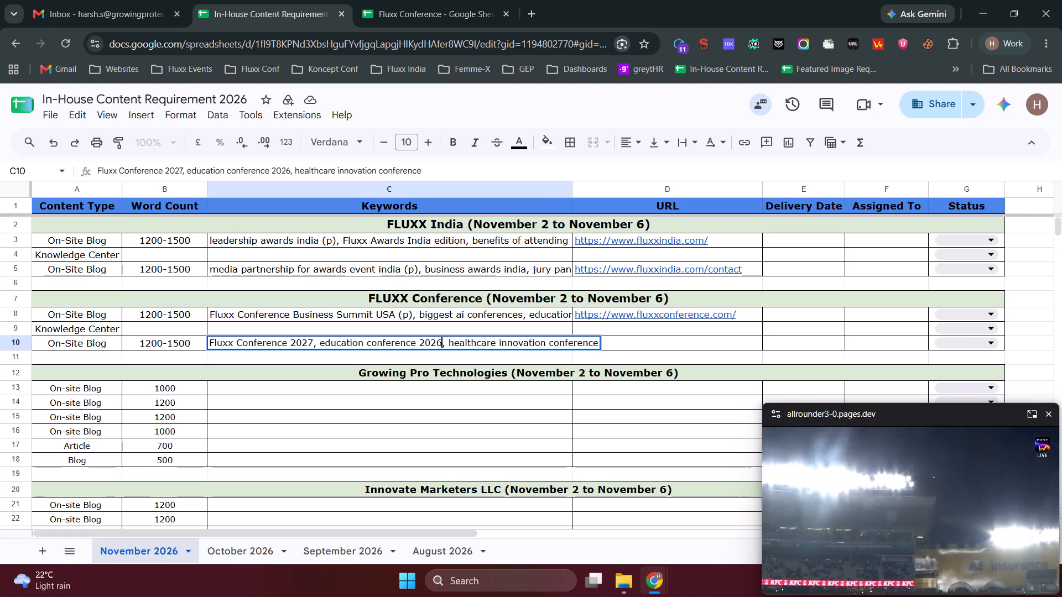
key(BackSpace)
key(7)
Insert the cut keyword "CXO summit 2026" at the start of the line with a "(p)" marker, followed by a comma.
key(ctrl+Left)
key(ctrl+Left)
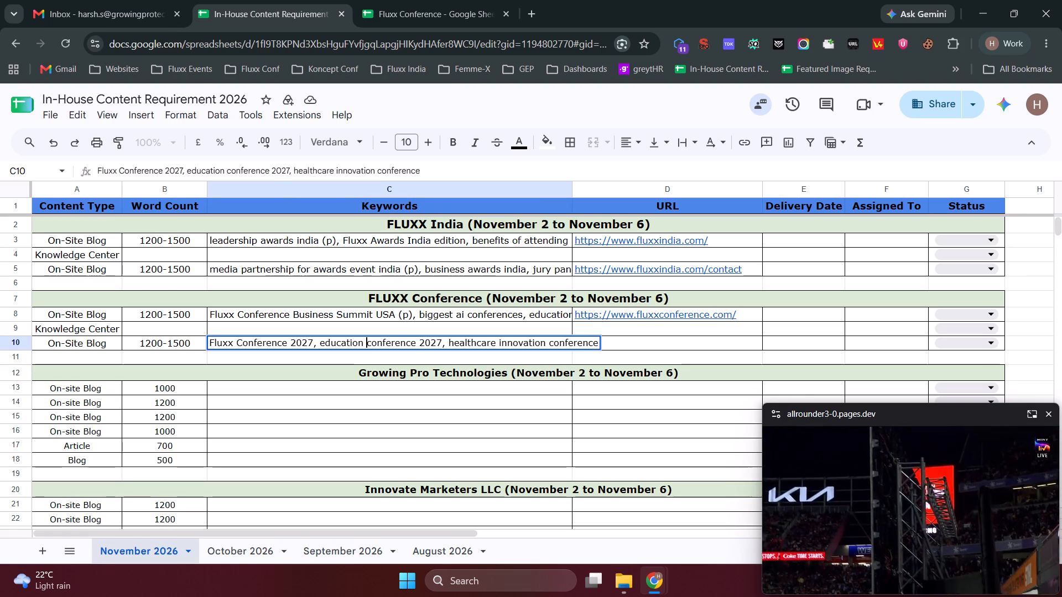
key(ctrl+Left)
key(ctrl+Left)
key(ctrl+Left)
key(ctrl+Left)
key(ctrl+Left)
key(ctrl+Left)
key(comma)
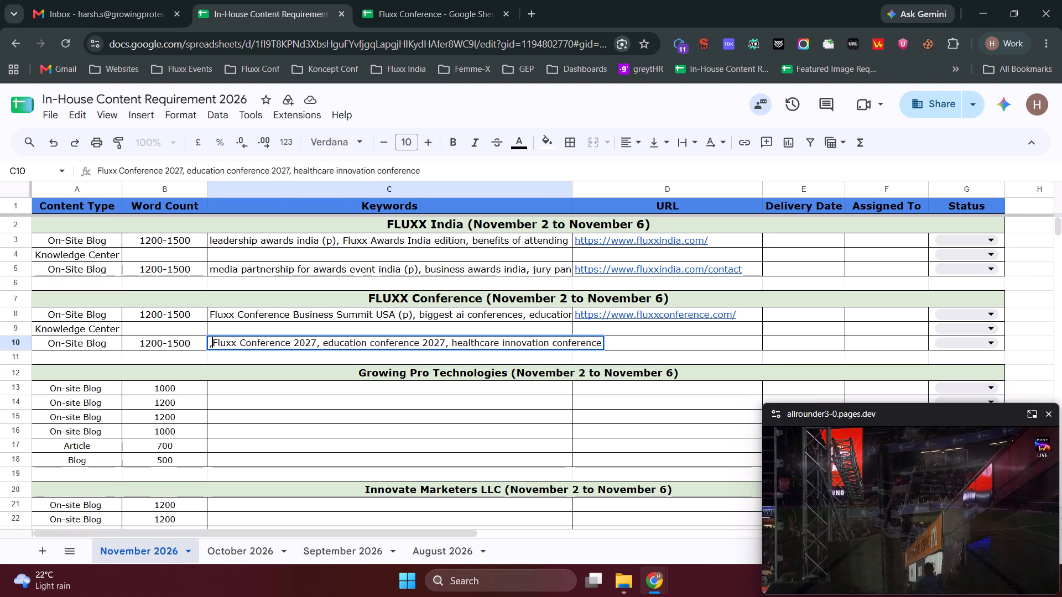
key(Left)
key(Left)
key(Right)
key(space)
key(Left)
key(Left)
key(Left)
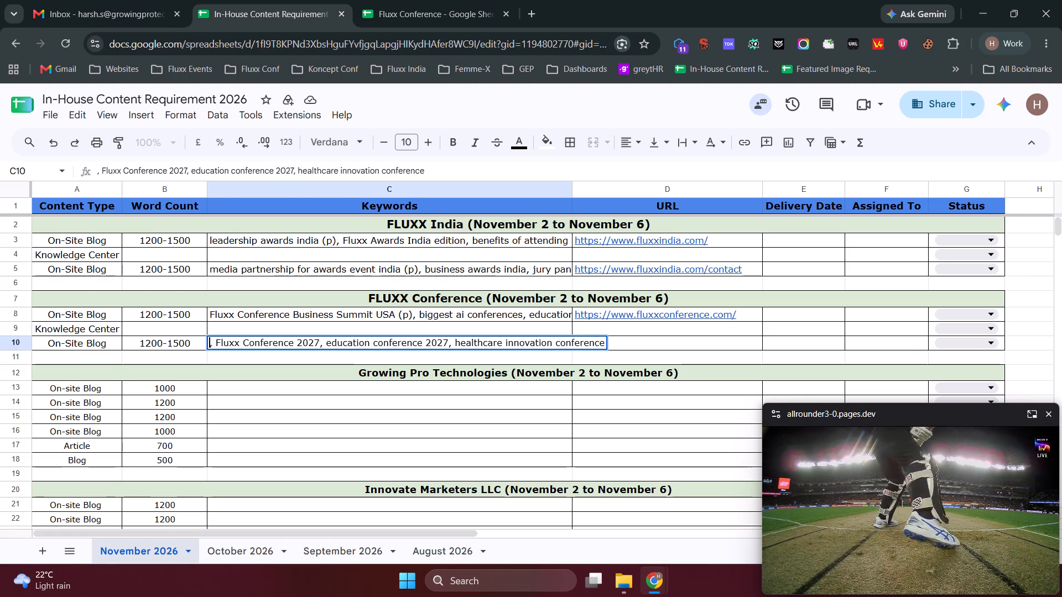
key(ctrl+shift+v)
key(space)
text(())
key(Left)
key(p)
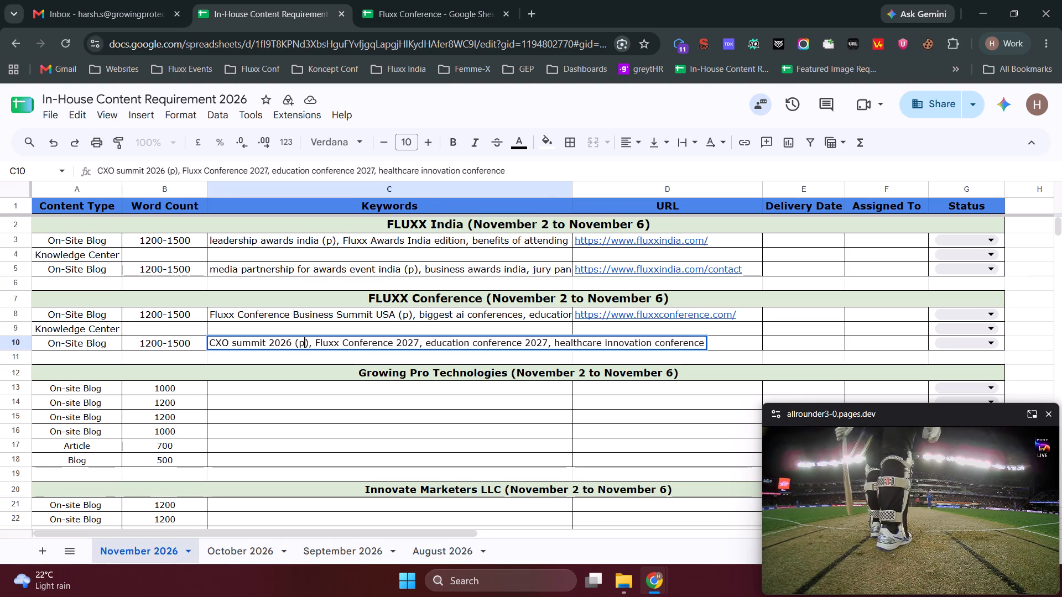
Change the year in the leading CXO summit keyword to 2027 and select the row's URL cell.
key(Left)
key(Left)
key(Left)
key(BackSpace)
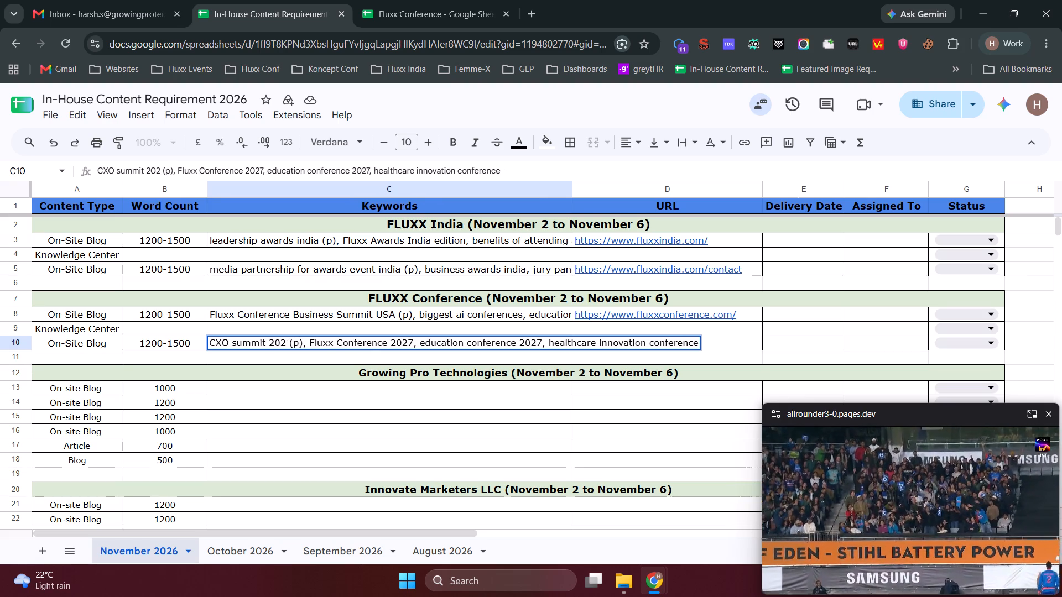
key(7)
key(Return)
key(Up)
key(Right)
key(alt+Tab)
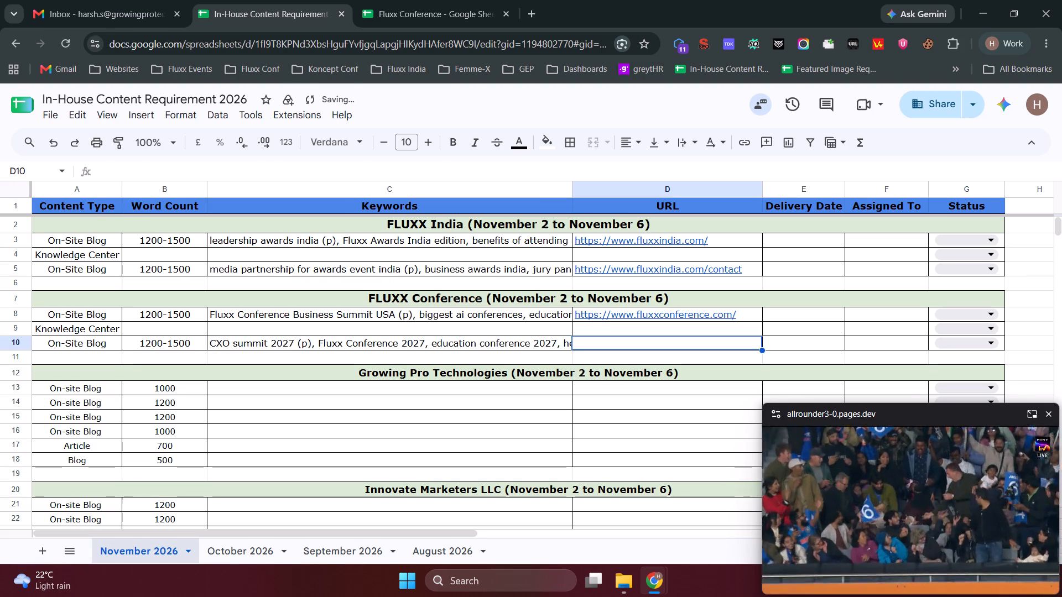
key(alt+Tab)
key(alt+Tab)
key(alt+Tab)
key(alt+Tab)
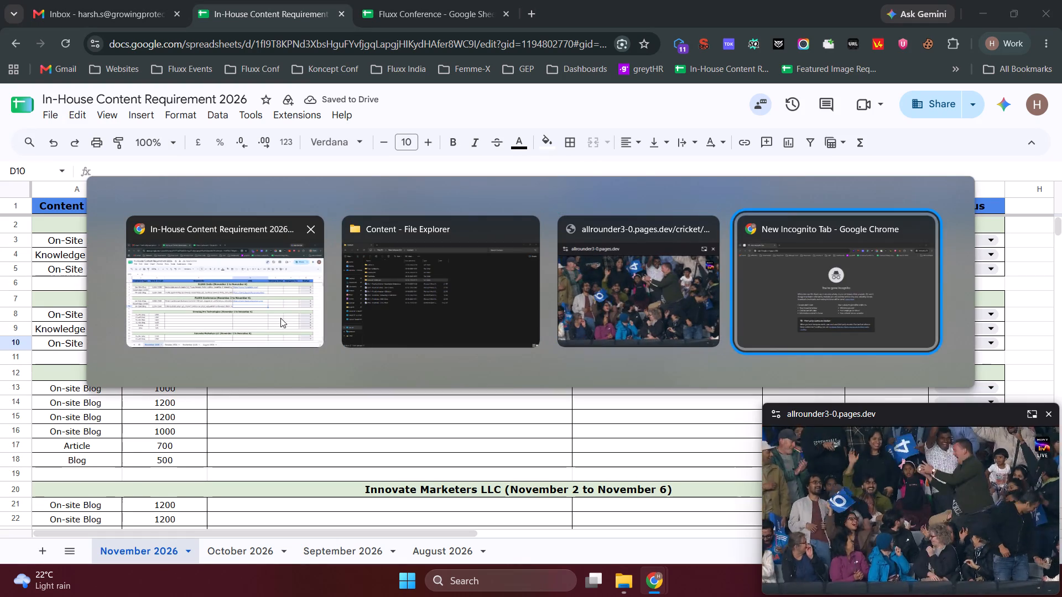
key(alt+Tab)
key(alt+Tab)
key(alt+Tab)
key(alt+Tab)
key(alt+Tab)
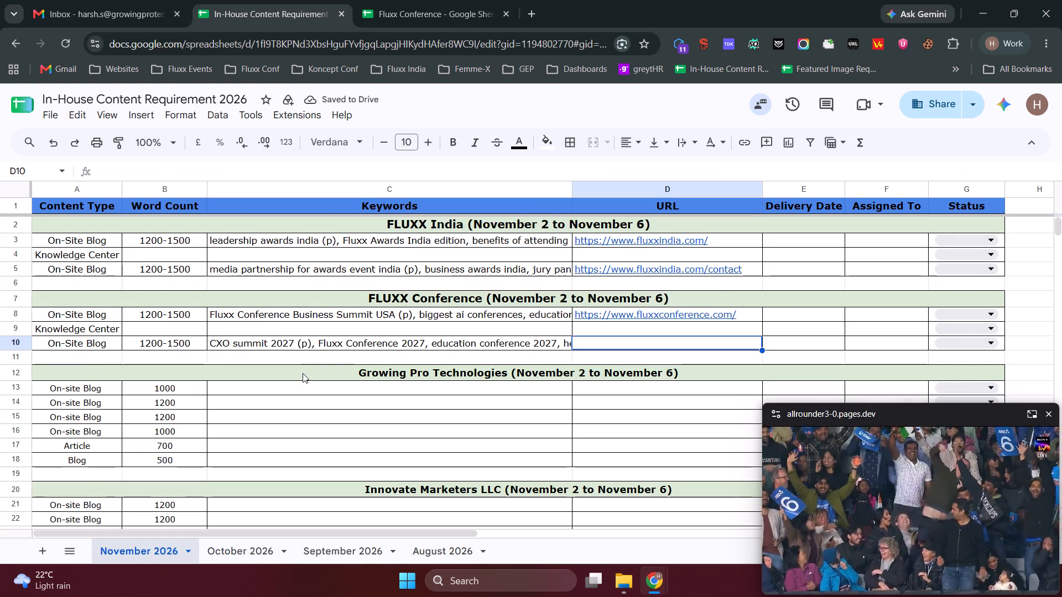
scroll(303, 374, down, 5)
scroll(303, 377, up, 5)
Copy the CXO summit page URL from the Fluxx Conference keyword sheet into the second FLUXX Conference On-Site Blog row's URL cell, without source formatting.
click(382, 0)
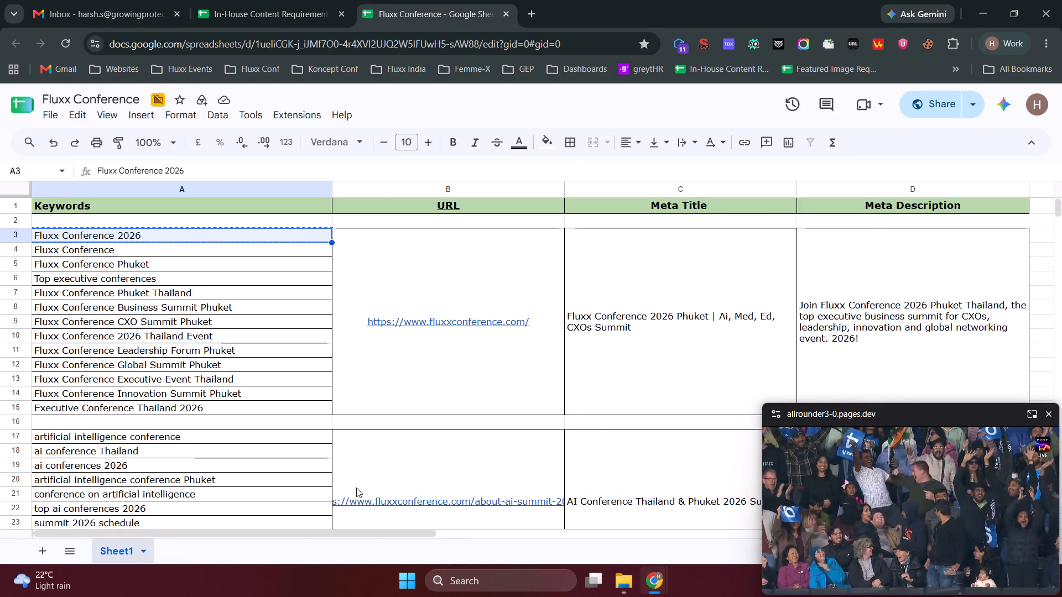
scroll(356, 488, down, 19)
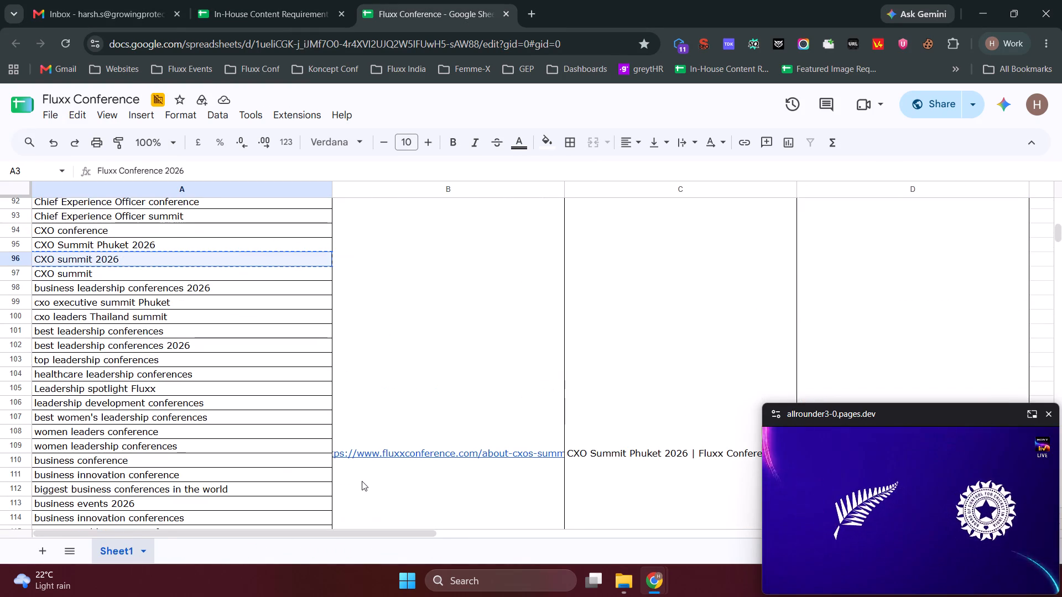
click(445, 343)
key(ctrl+c)
key(ctrl+c)
click(287, 0)
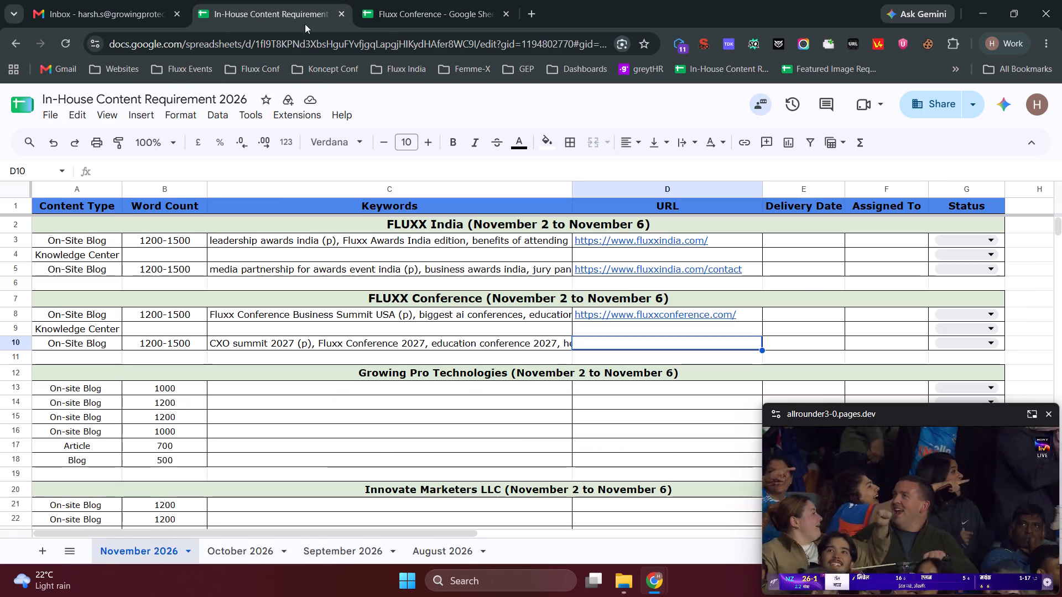
key(ctrl+shift+v)
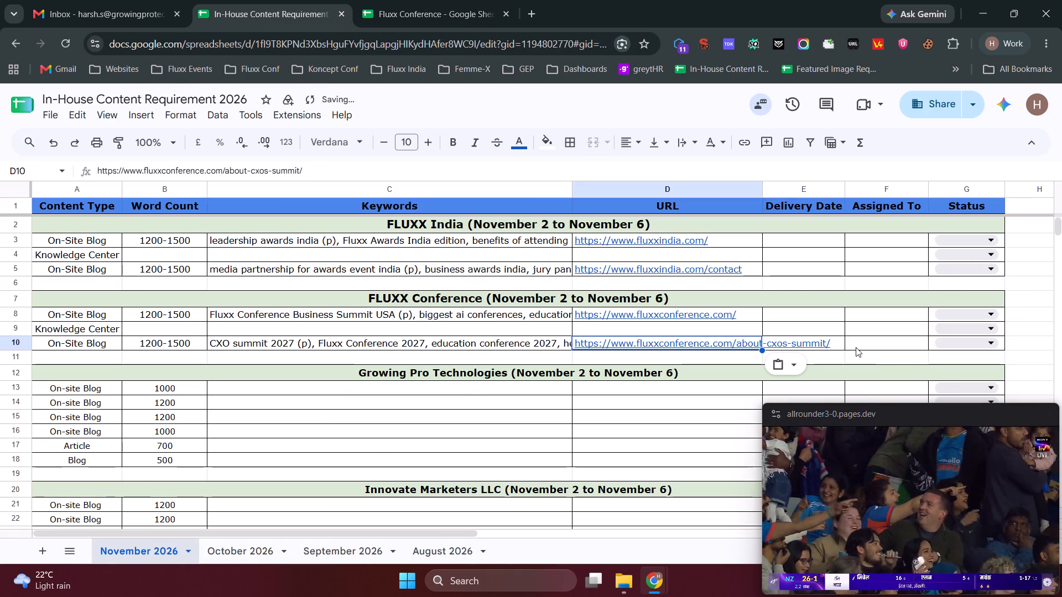
Enter a blank space in that row's Delivery Date cell to keep the long URL within its own column.
click(841, 341)
key(space)
click(897, 338)
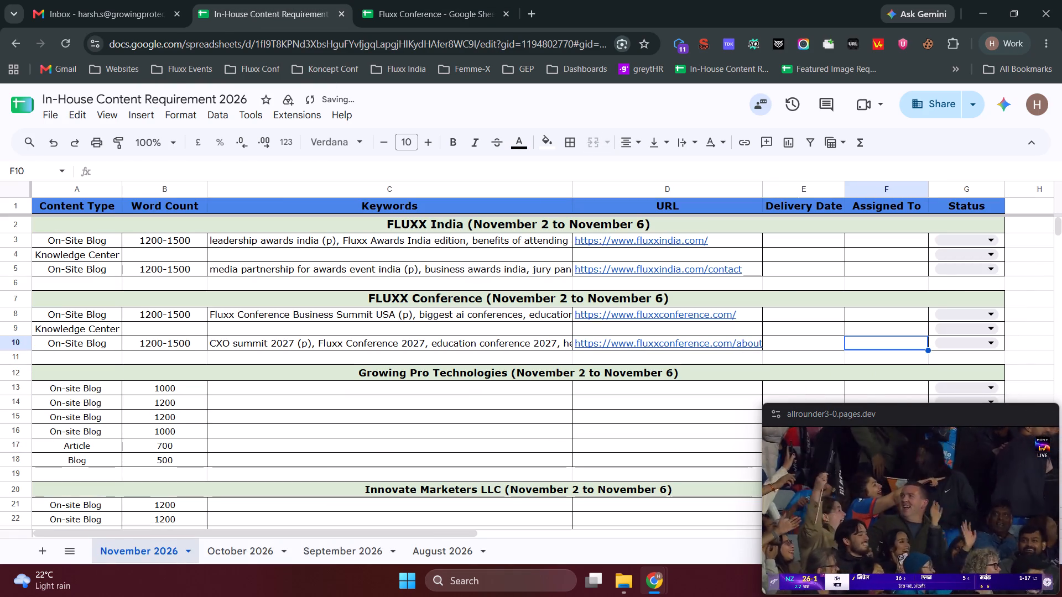
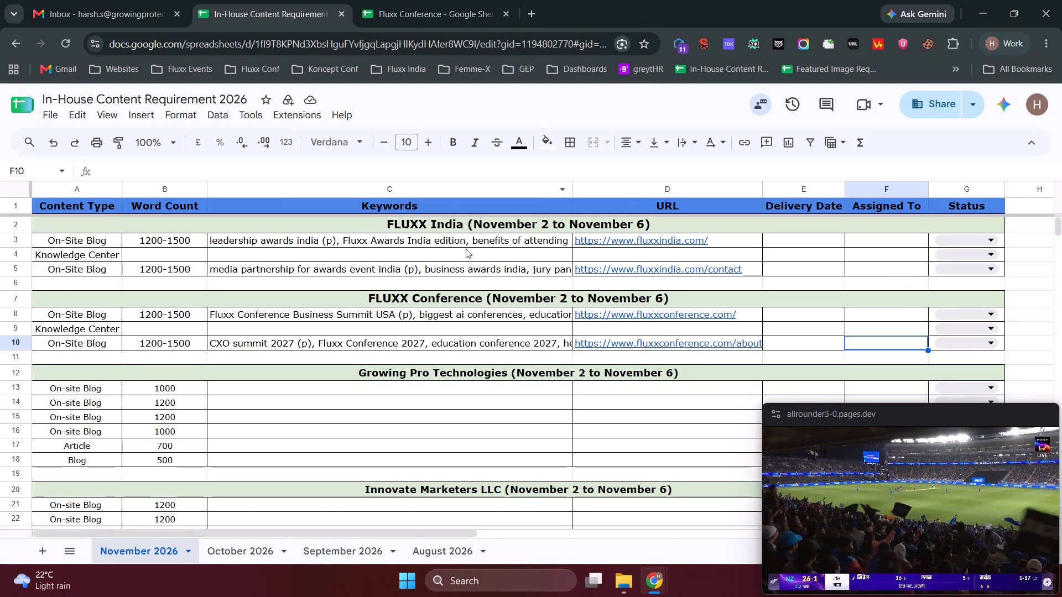
Copy the three FLUXX India delivery dates from the October 26 to 30 block into the November 2 to 6 FLUXX India rows.
click(237, 549)
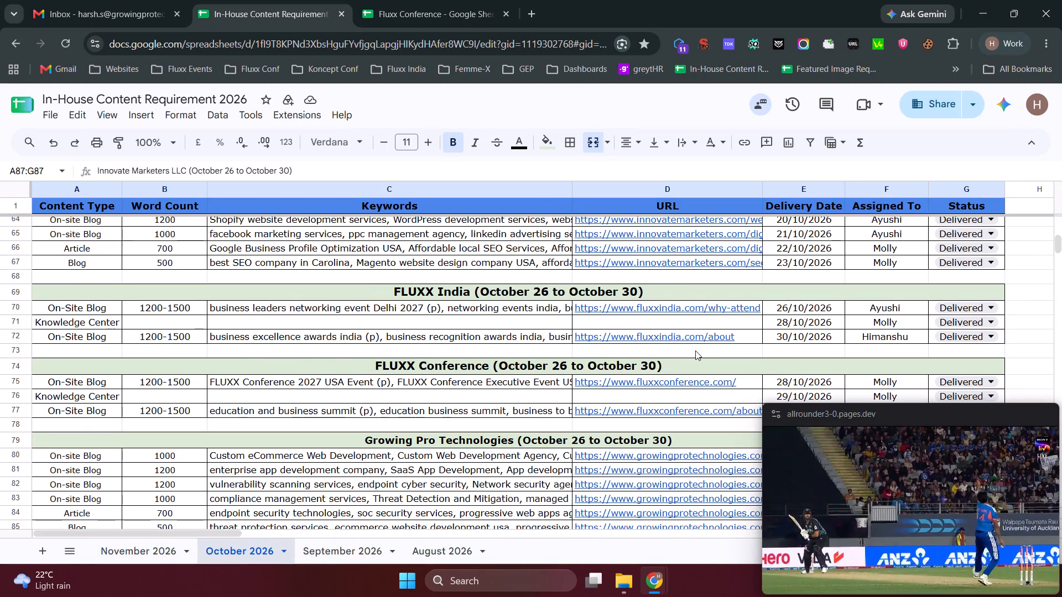
drag(820, 307, 824, 338)
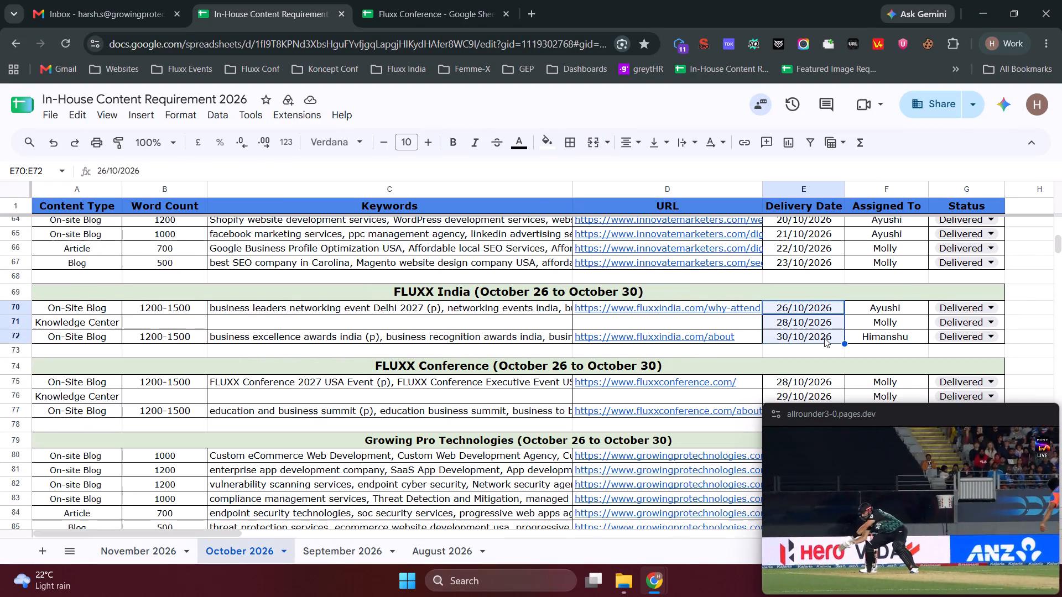
key(ctrl+c)
click(155, 547)
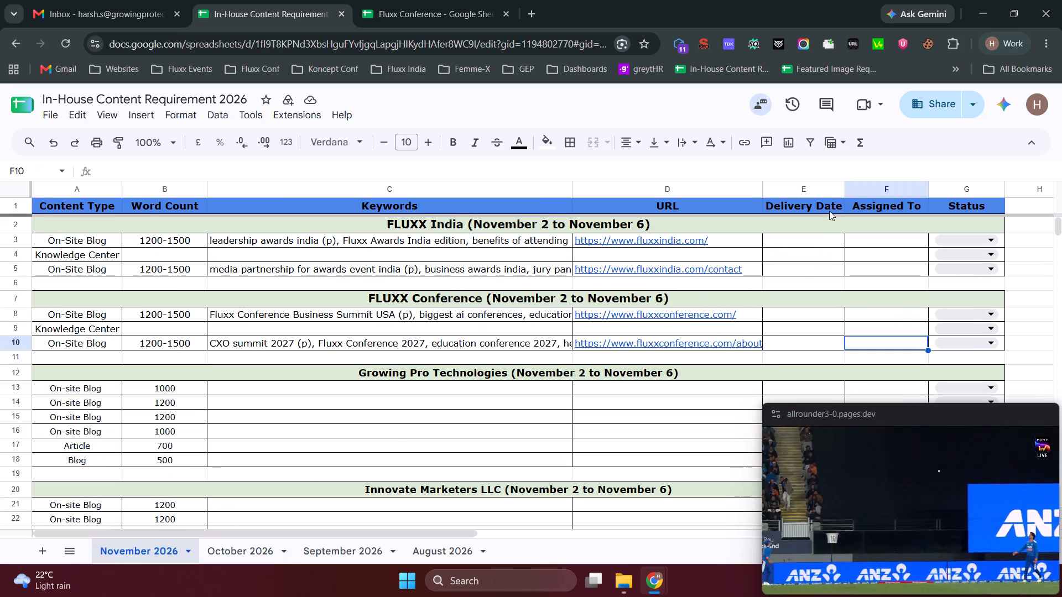
click(803, 243)
key(ctrl+v)
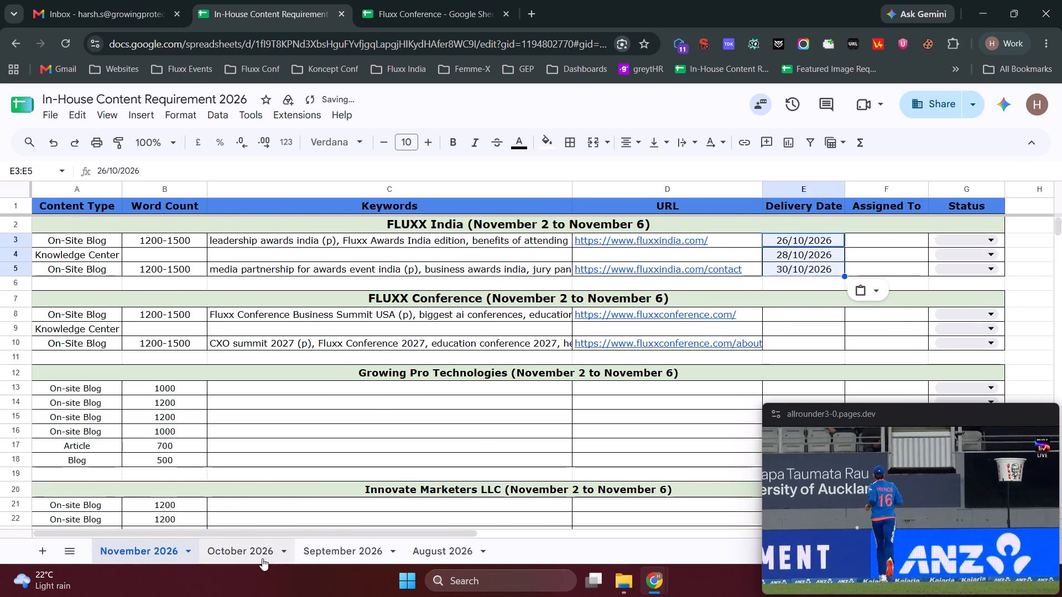
Copy the three FLUXX Conference delivery dates from the October 26 to 30 block into the November 2 to 6 FLUXX Conference rows.
click(254, 557)
scroll(622, 376, down, 1)
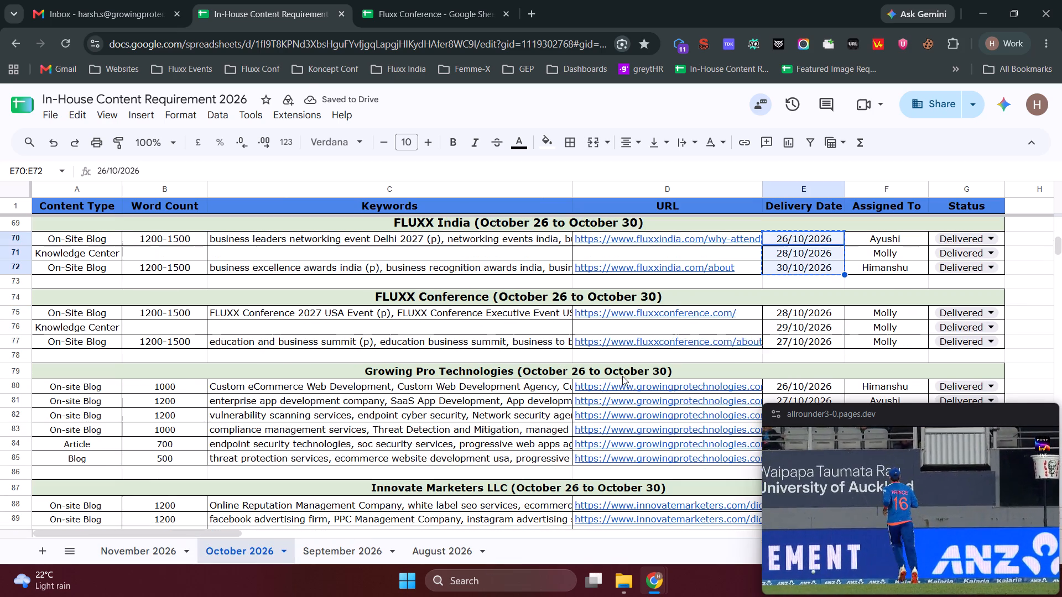
drag(815, 310, 820, 339)
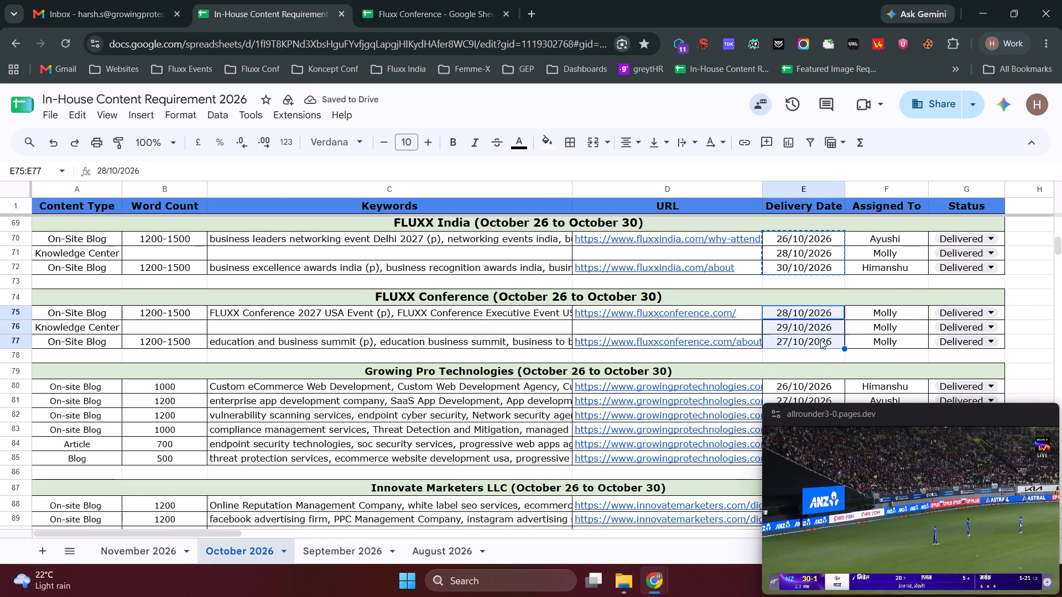
key(ctrl+c)
click(163, 552)
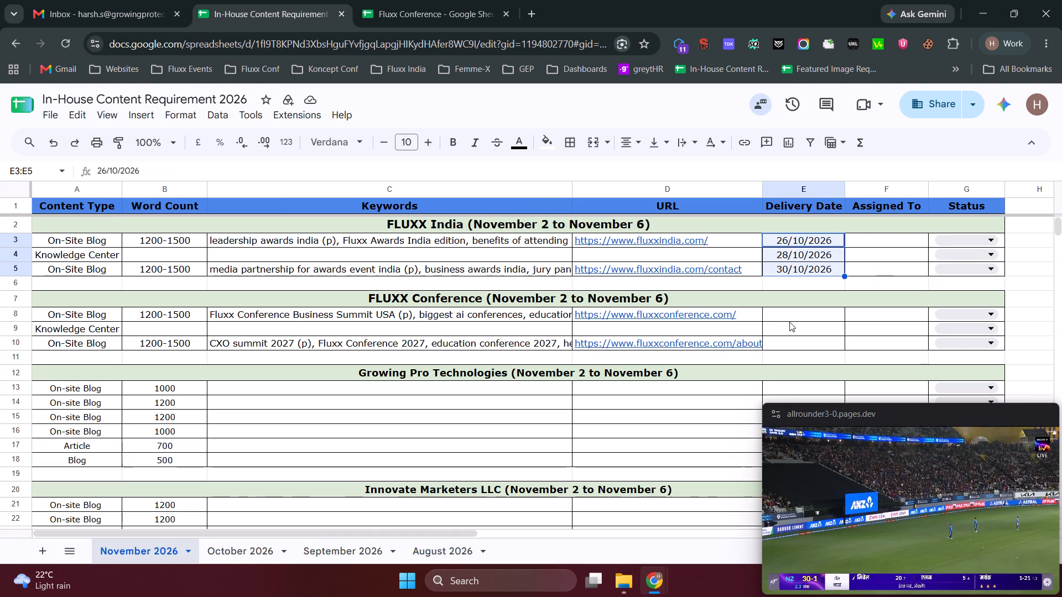
click(799, 310)
key(ctrl+v)
Set the November FLUXX India delivery dates to 02/11/2026, 04/11/2026 and 06/11/2026, in row order.
double_click(797, 243)
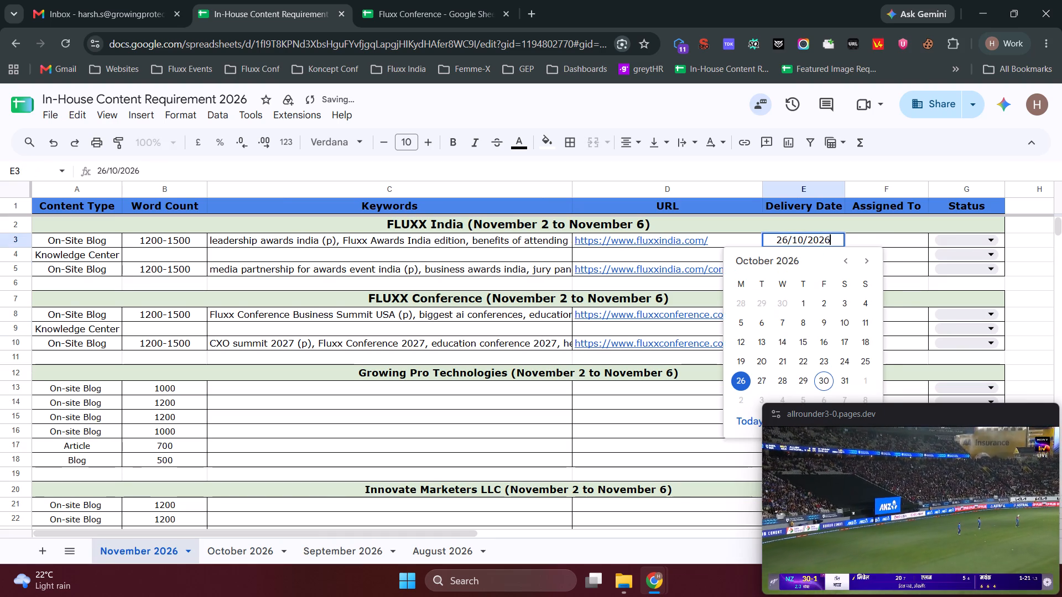
click(740, 403)
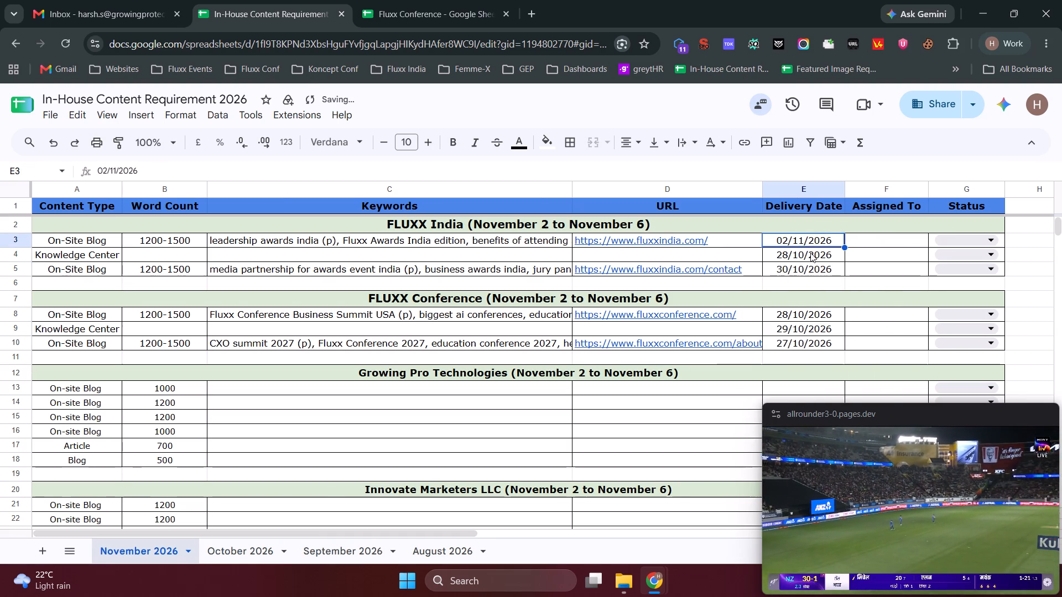
double_click(810, 253)
scroll(928, 270, down, 1)
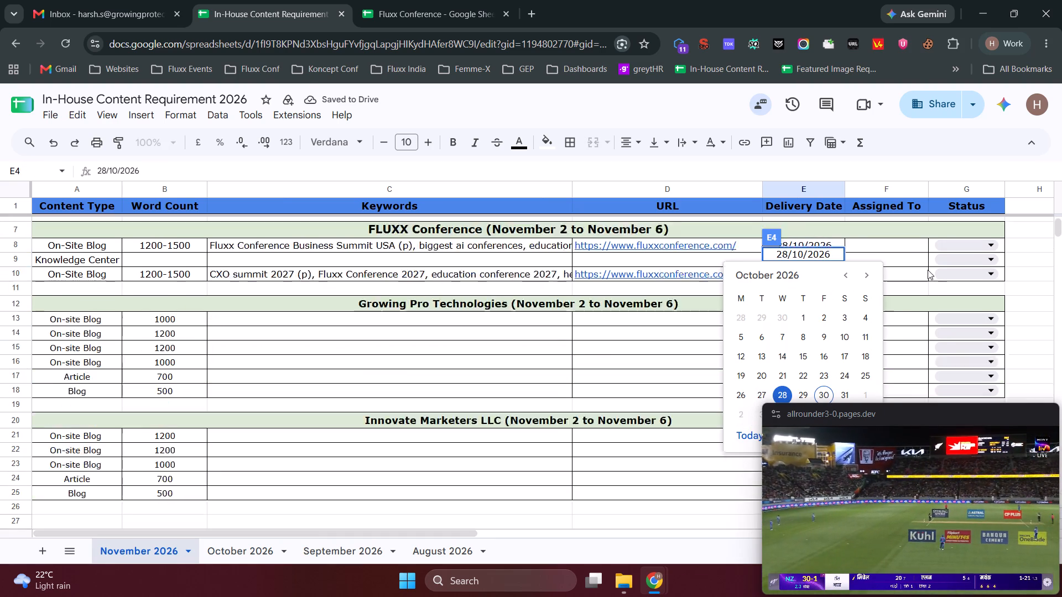
scroll(928, 270, down, 1)
scroll(922, 306, up, 5)
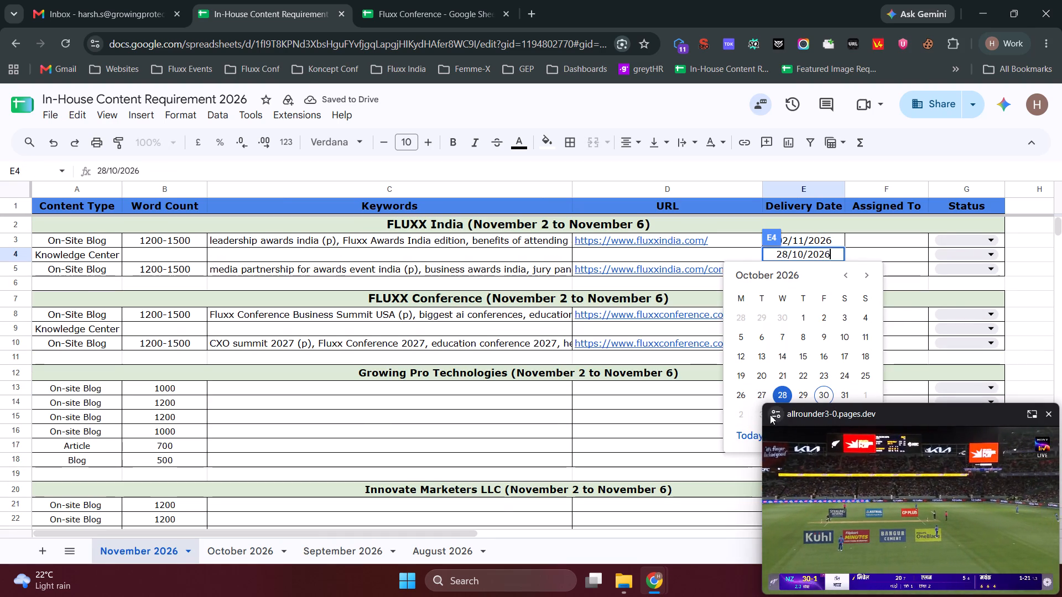
drag(877, 417, 877, 426)
click(877, 426)
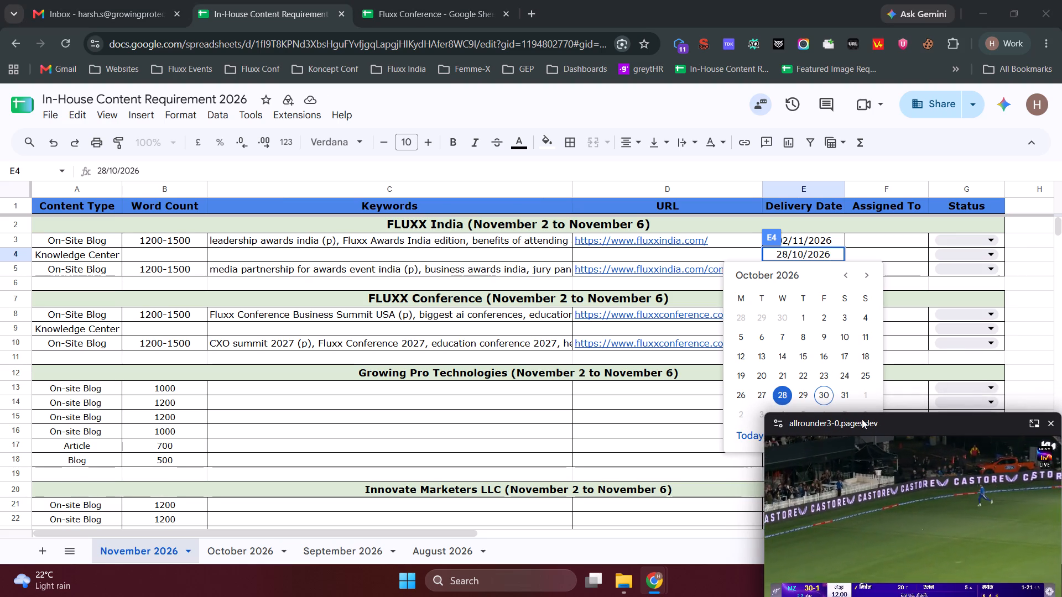
click(781, 409)
double_click(801, 268)
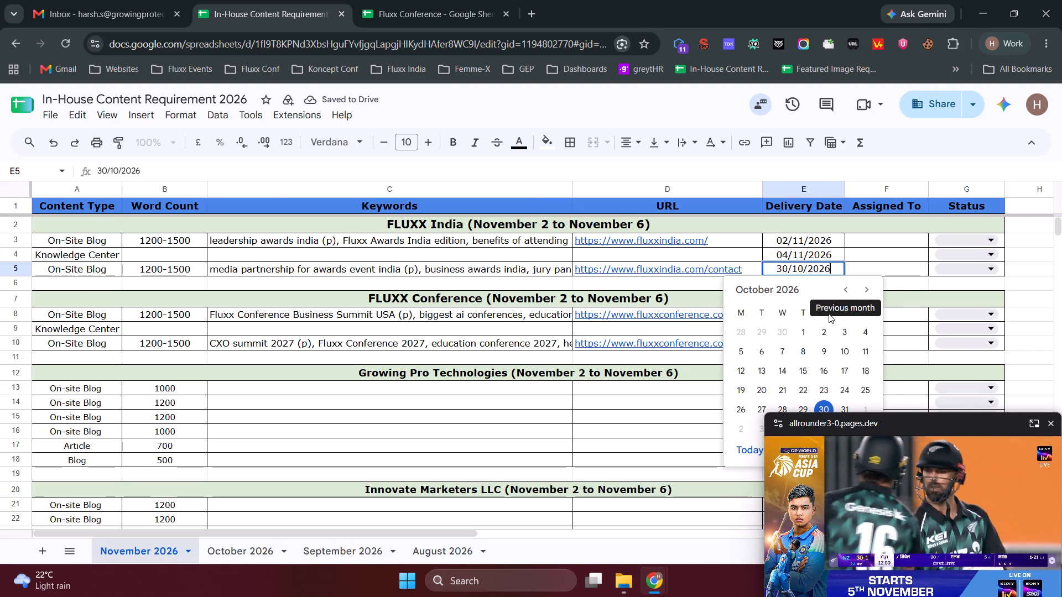
click(870, 288)
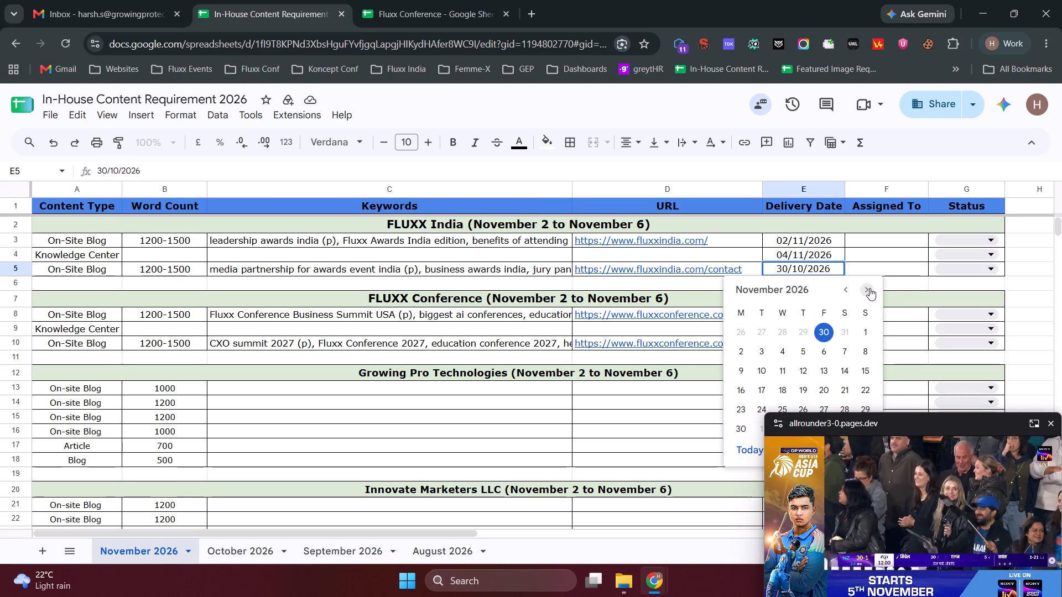
click(829, 353)
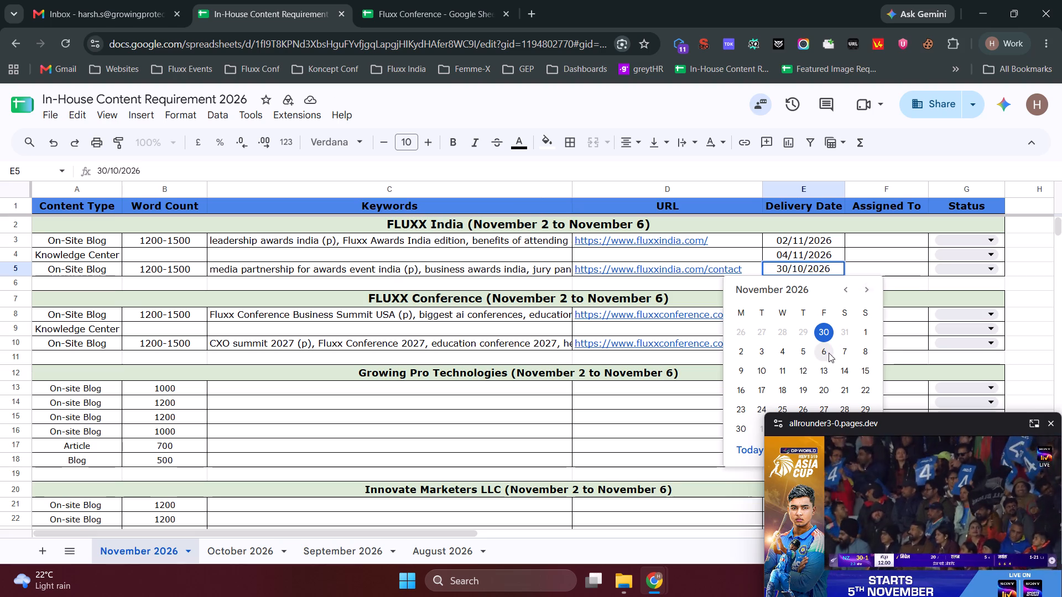
Set the November 2 to 6 FLUXX Conference delivery dates to 04/11/2026, 05/11/2026 and 03/11/2026, in row order.
double_click(793, 315)
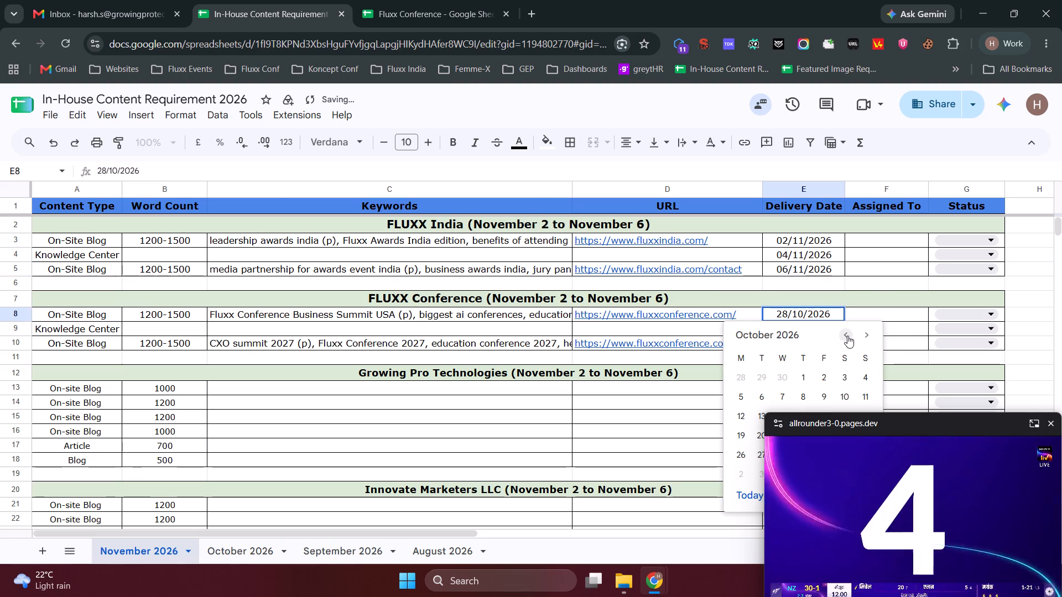
click(866, 337)
click(784, 396)
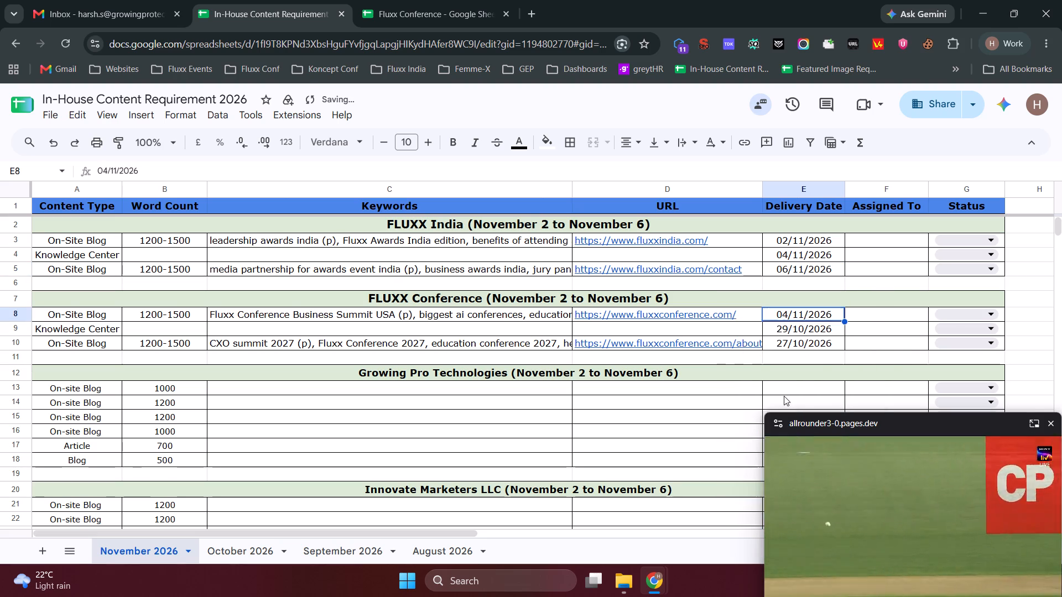
double_click(809, 329)
click(867, 353)
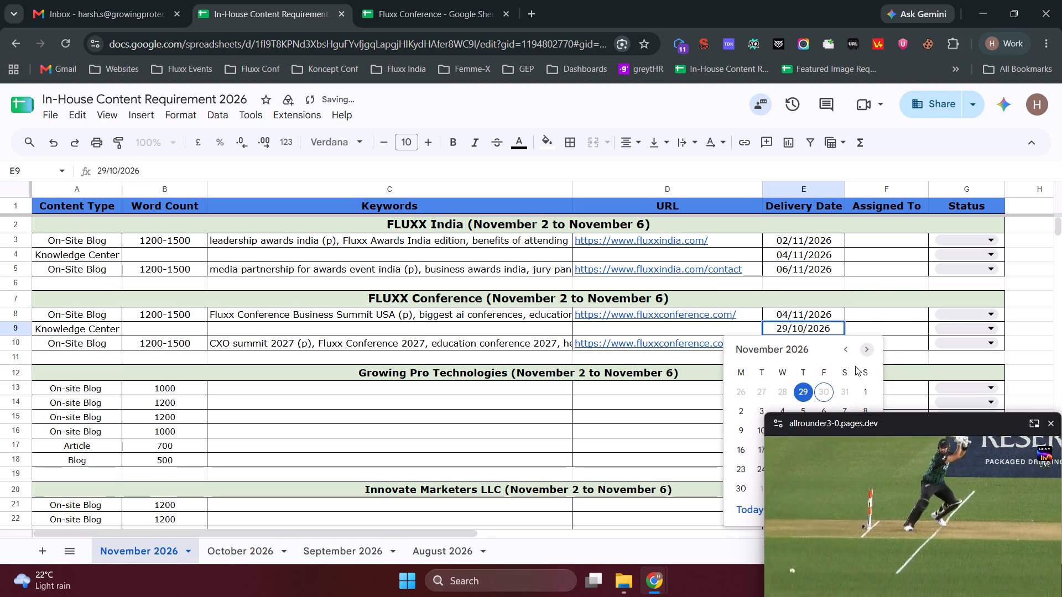
click(808, 407)
click(813, 353)
double_click(813, 347)
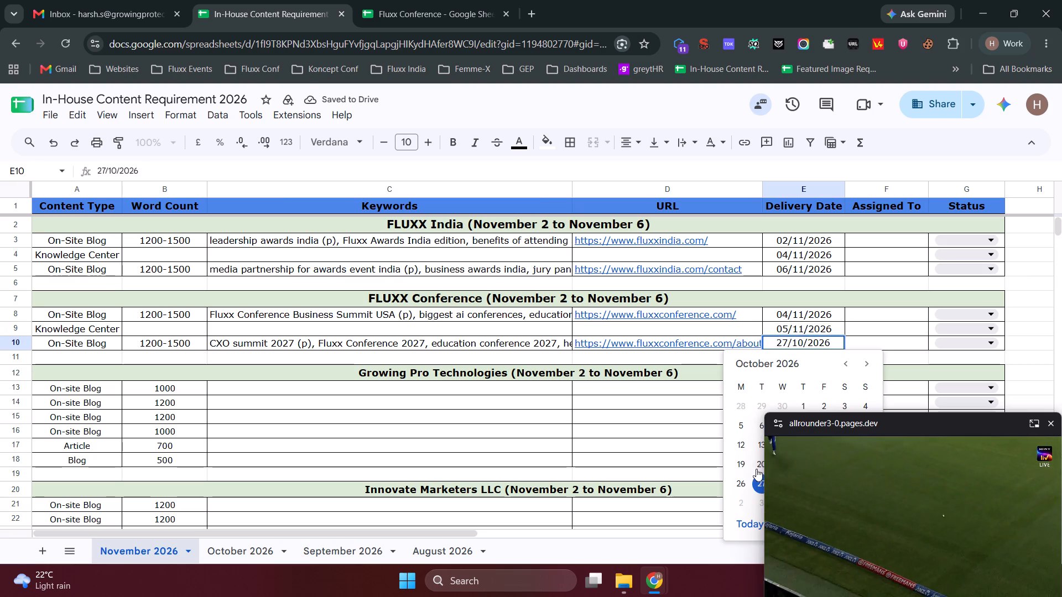
click(756, 506)
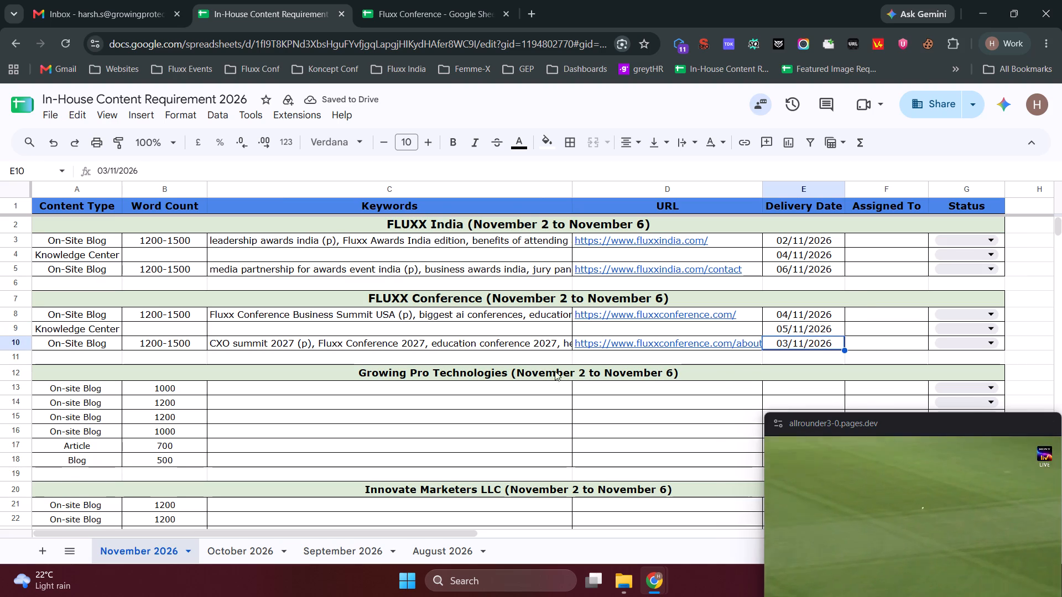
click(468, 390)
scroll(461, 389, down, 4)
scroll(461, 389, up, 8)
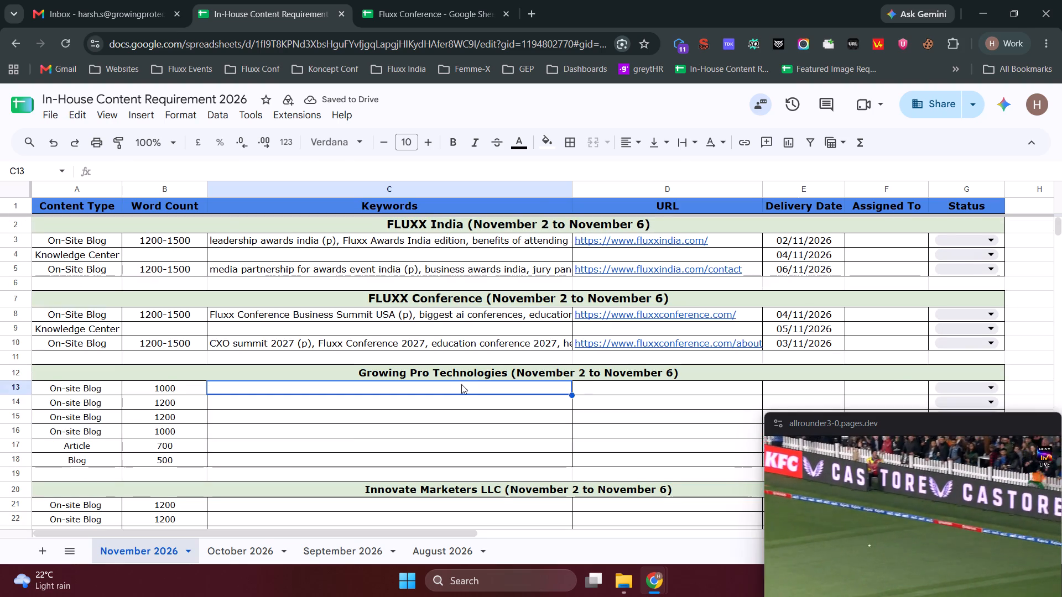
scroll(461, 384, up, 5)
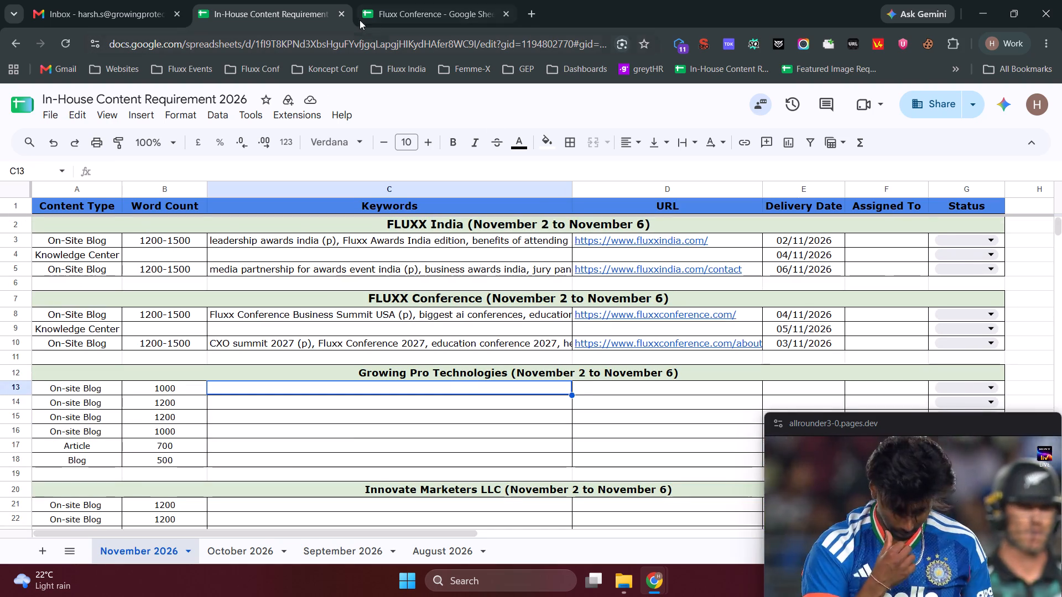
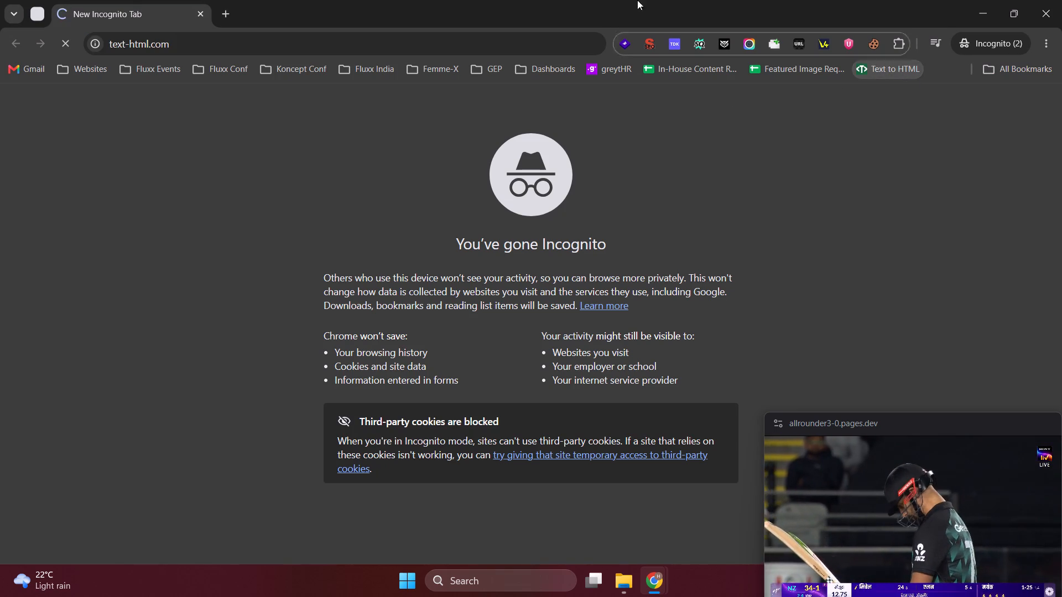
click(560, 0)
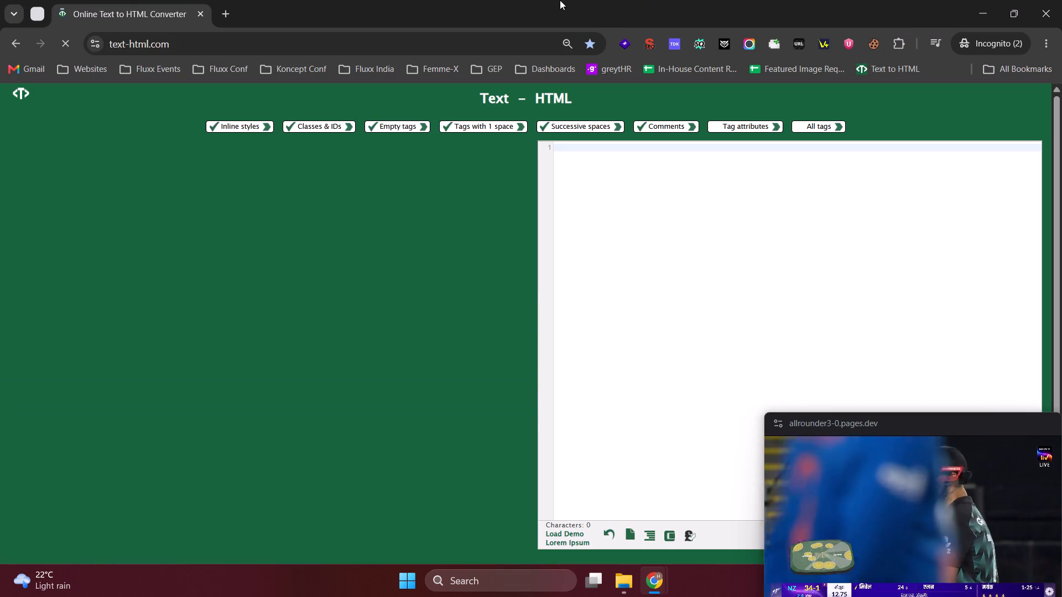